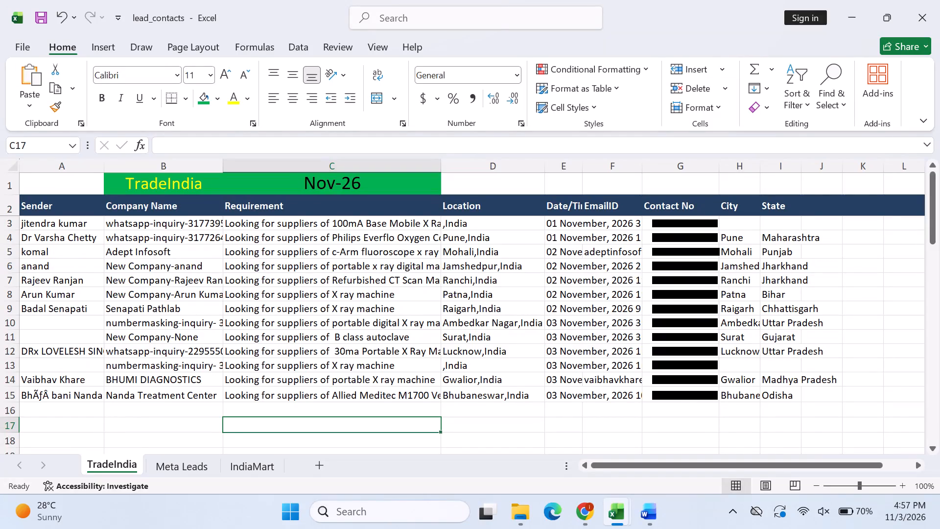
Switch to the Meta Leads sheet of the lead_contacts workbook to view its leads.
click(187, 461)
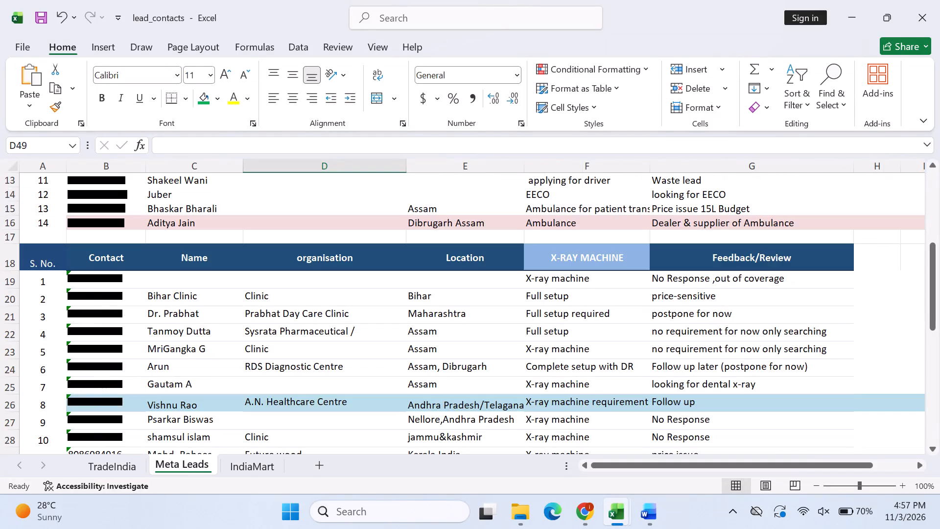
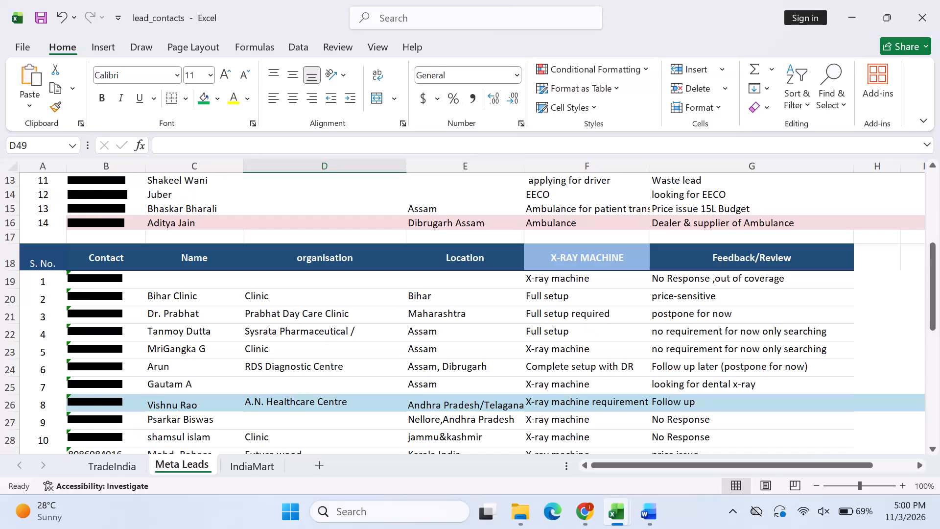
Look through the X-ray machine leads on the Meta Leads sheet as far as the Dialysis Machine section.
scroll(470, 379, down, 8)
scroll(495, 374, up, 4)
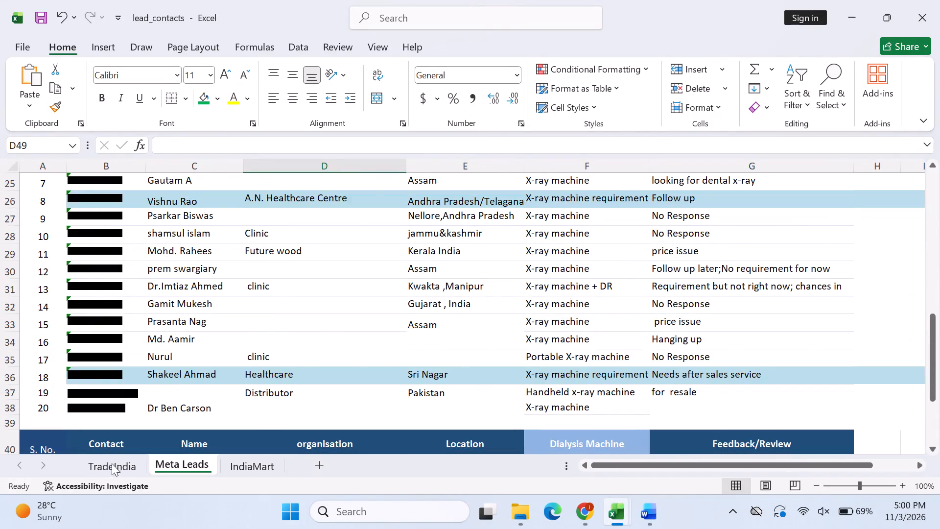
Return to the TradeIndia sheet of the lead_contacts workbook.
click(98, 466)
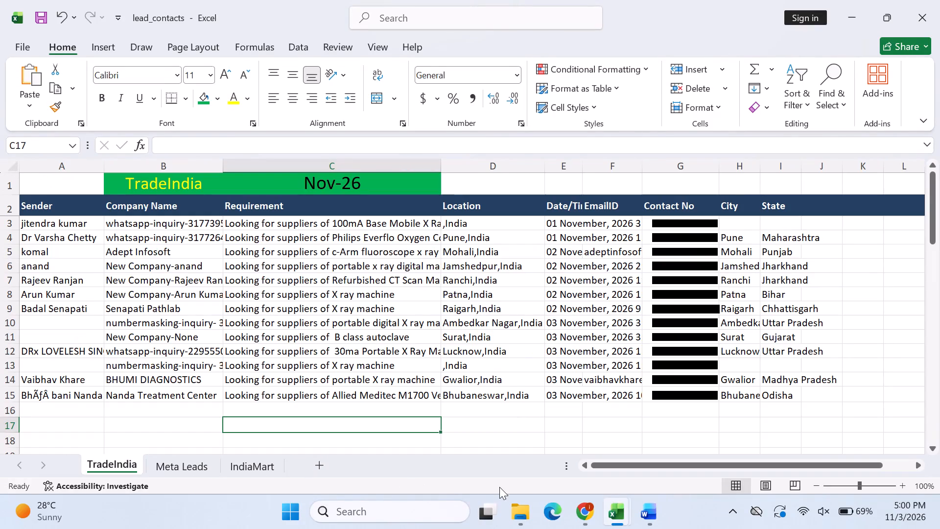
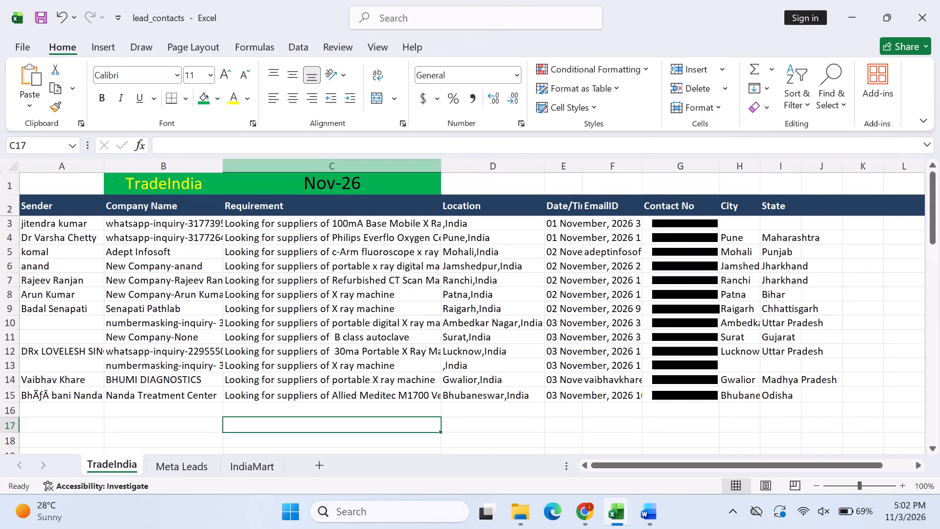
Widen the Requirement column on the TradeIndia sheet enough to fit the full requirement texts.
click(425, 166)
drag(439, 163, 514, 164)
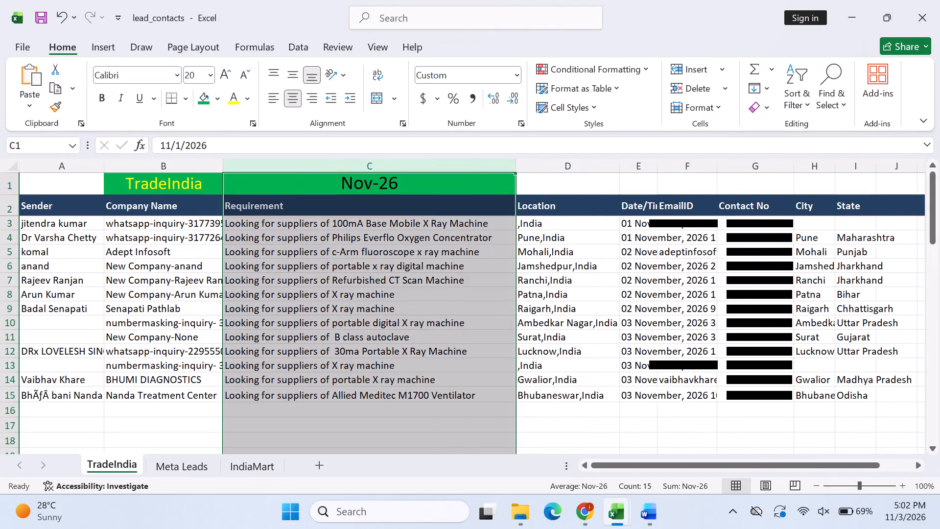
Select the product name "Allied Meditec M1700 Ventilator" within the requirement text of the Nanda Treatment Center lead.
double_click(409, 398)
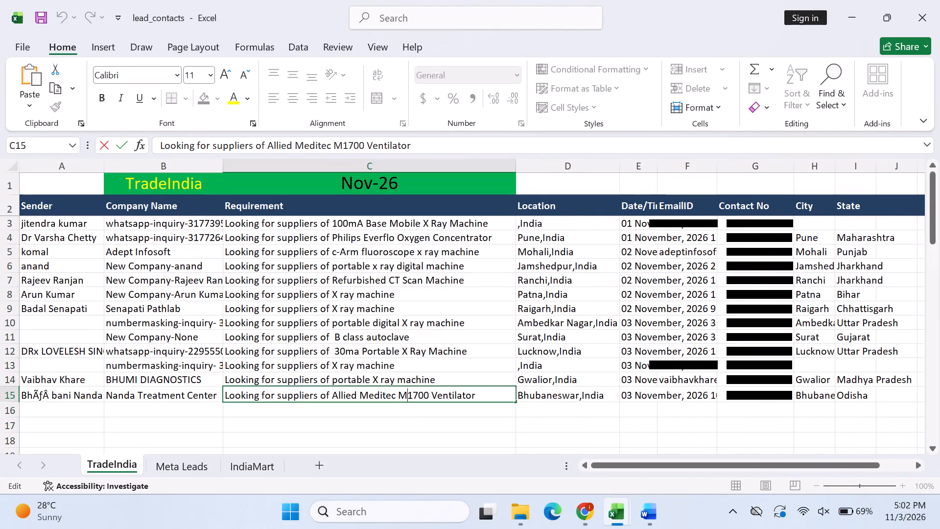
drag(332, 397, 477, 408)
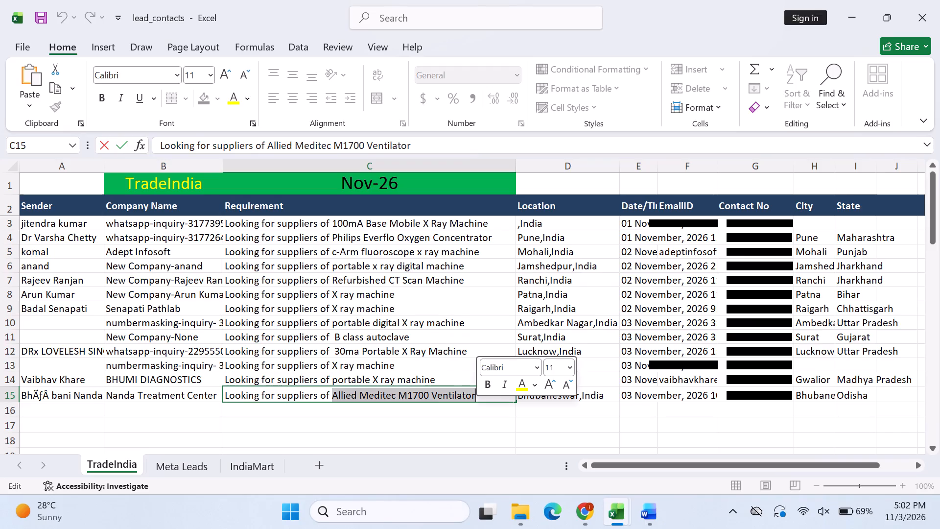
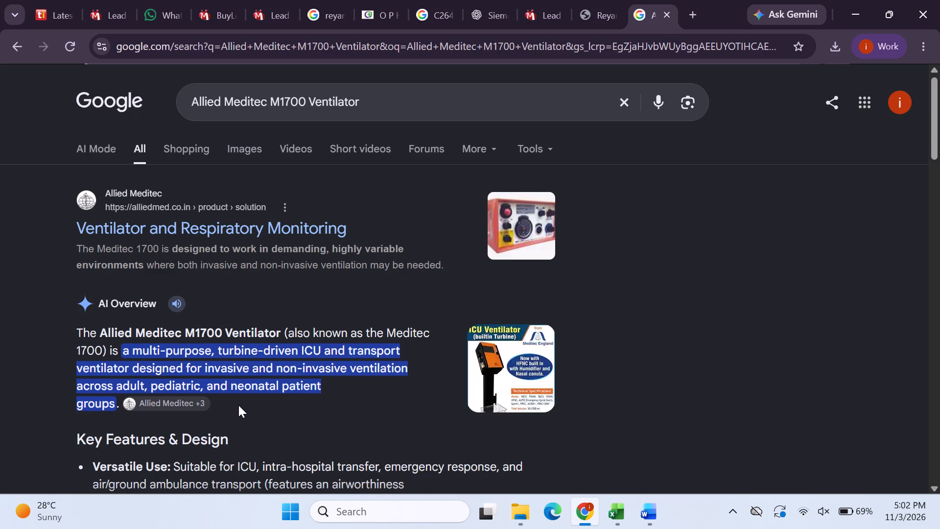
Examine the web search results for the Allied Meditec M1700 Ventilator, including the overview, supplier listings and product images.
scroll(238, 405, down, 2)
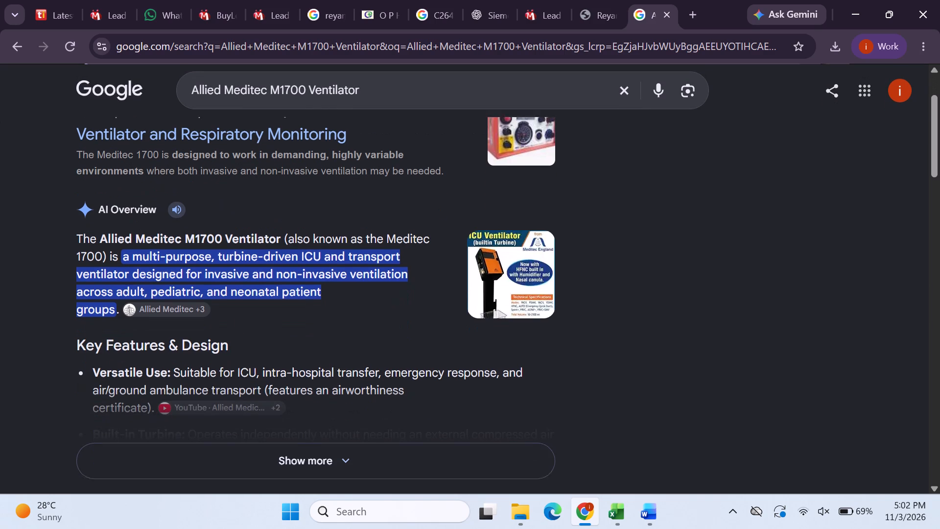
scroll(238, 405, down, 2)
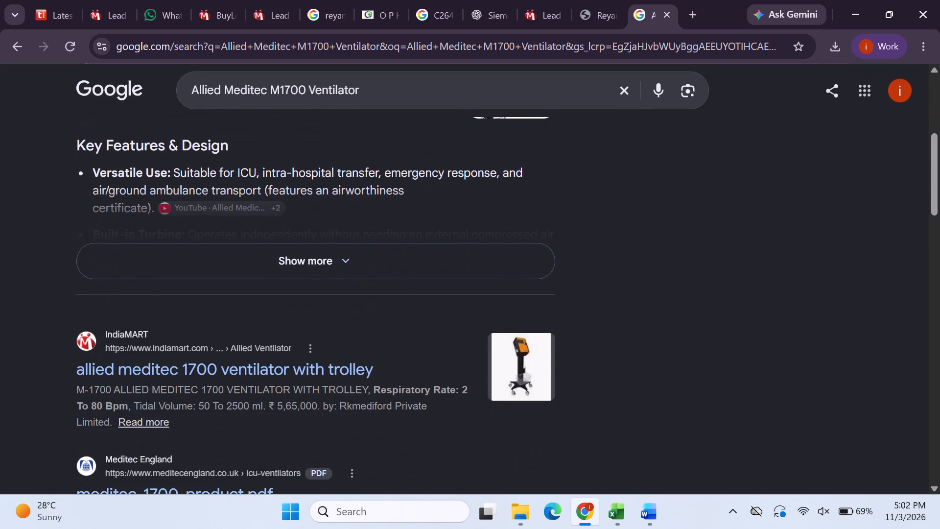
scroll(238, 405, down, 4)
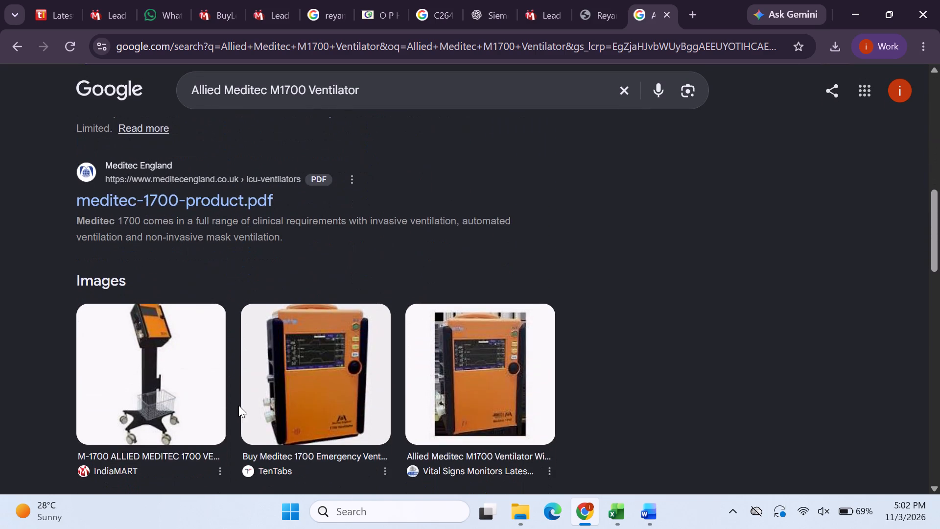
scroll(238, 405, down, 5)
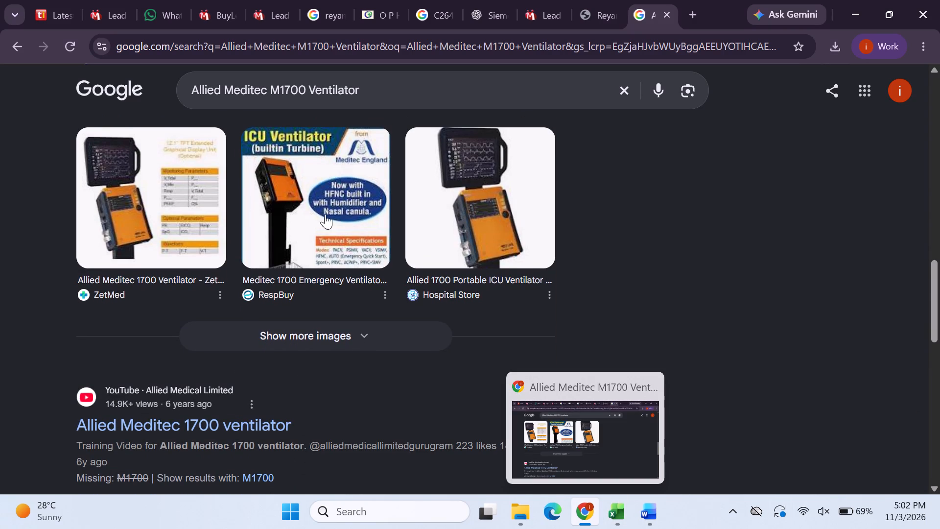
Switch to the TradeIndia page showing the latest inquiries.
click(34, 6)
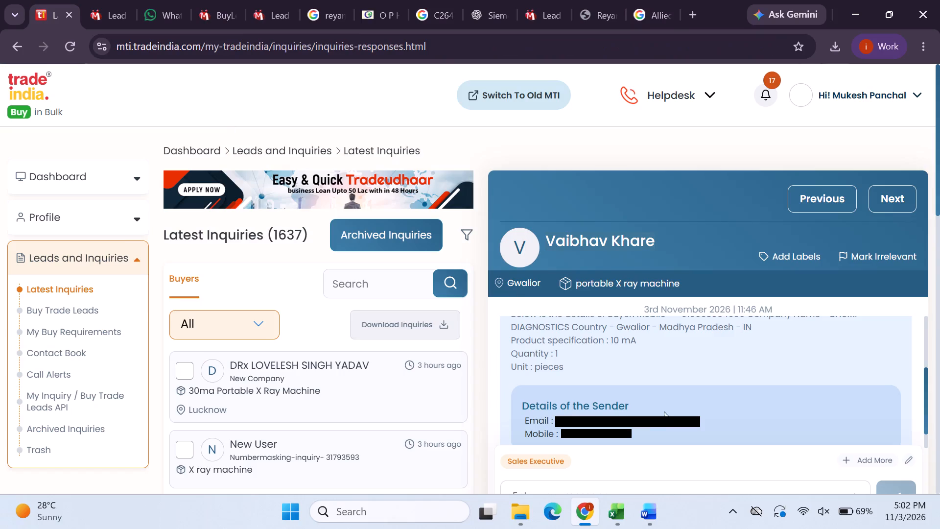
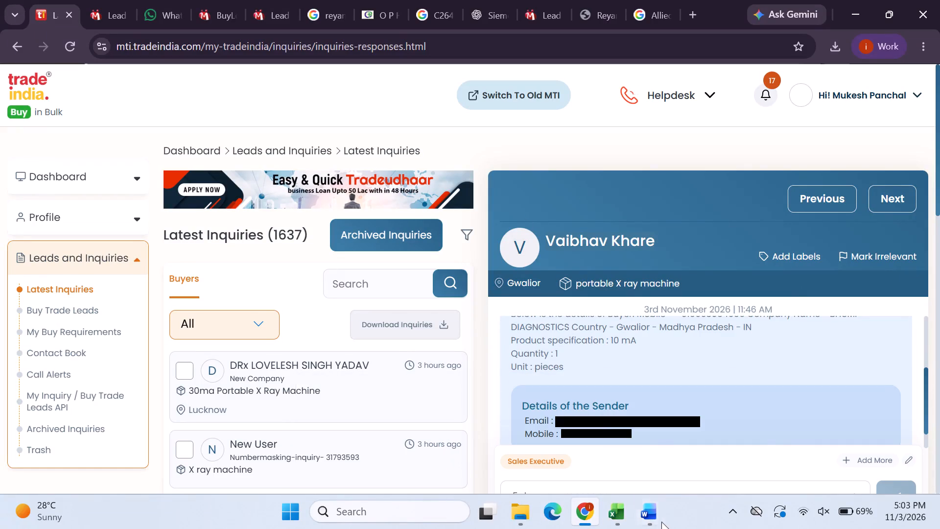
Switch to the lead_contacts workbook in Excel and select an empty Requirement cell below the TradeIndia records, leaving the cell being edited.
click(372, 454)
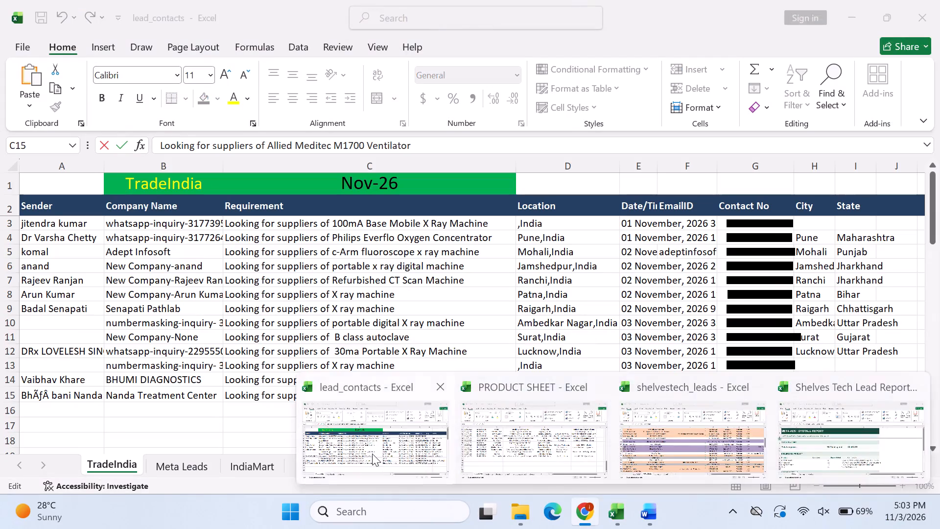
click(343, 426)
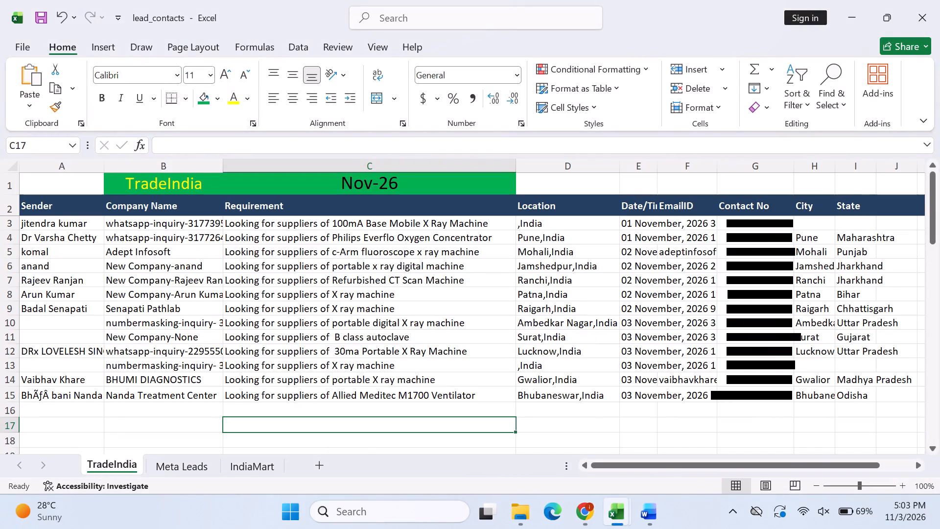
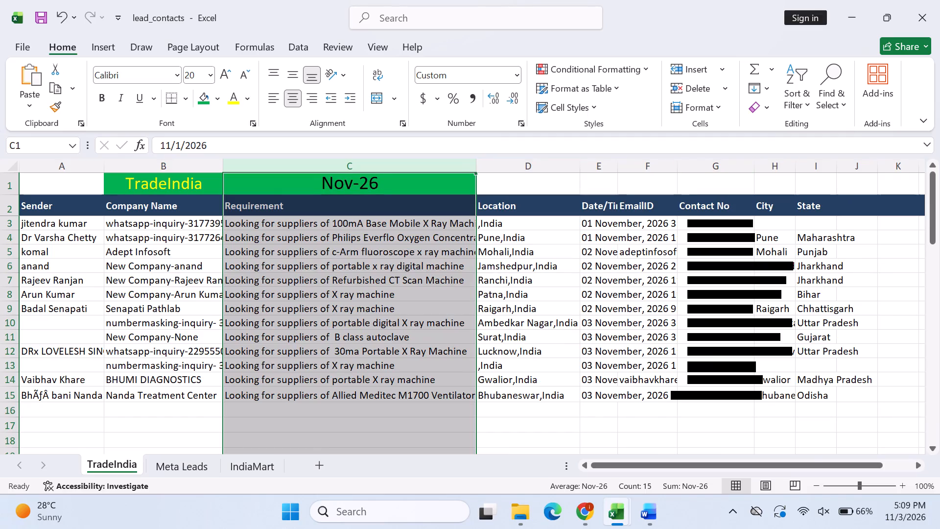
Enter the remark "No response" in column J, beside State, for the Nanda Treatment Center lead in row 15.
scroll(632, 320, up, 2)
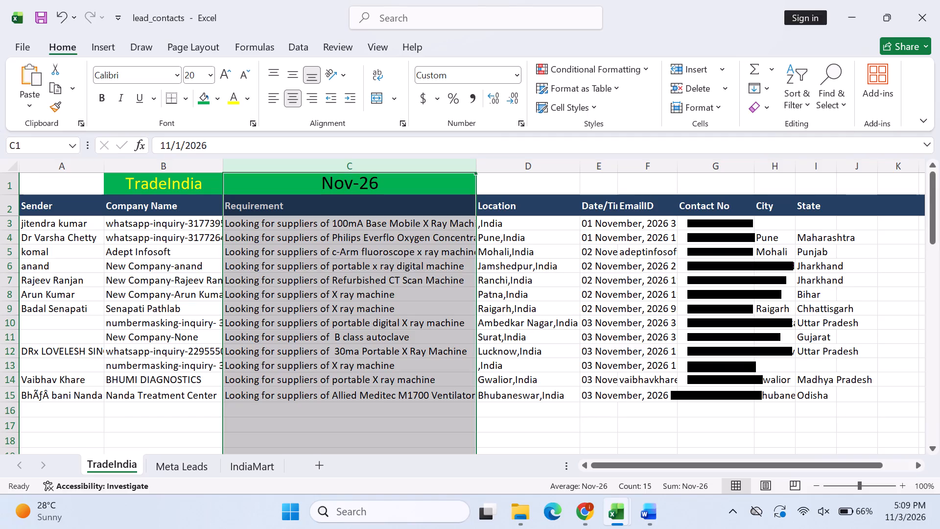
click(808, 208)
click(847, 167)
click(858, 207)
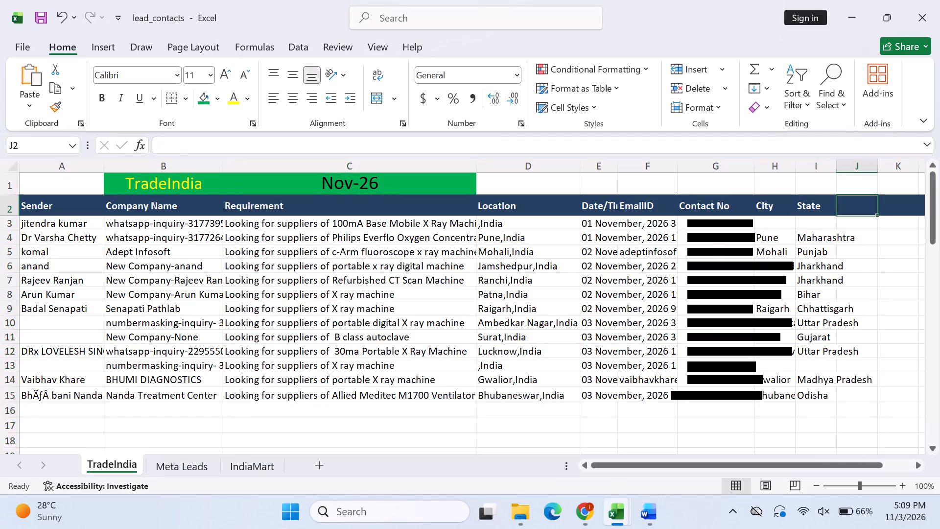
click(858, 395)
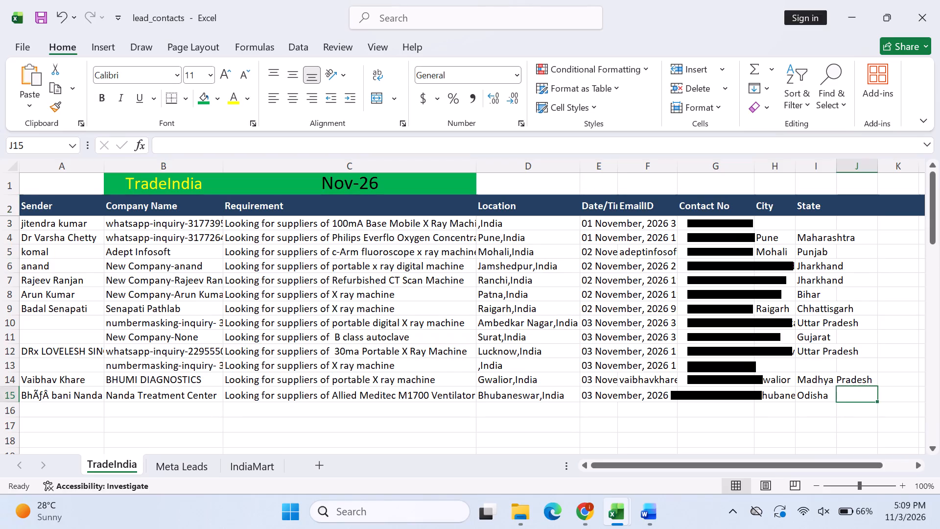
key(n)
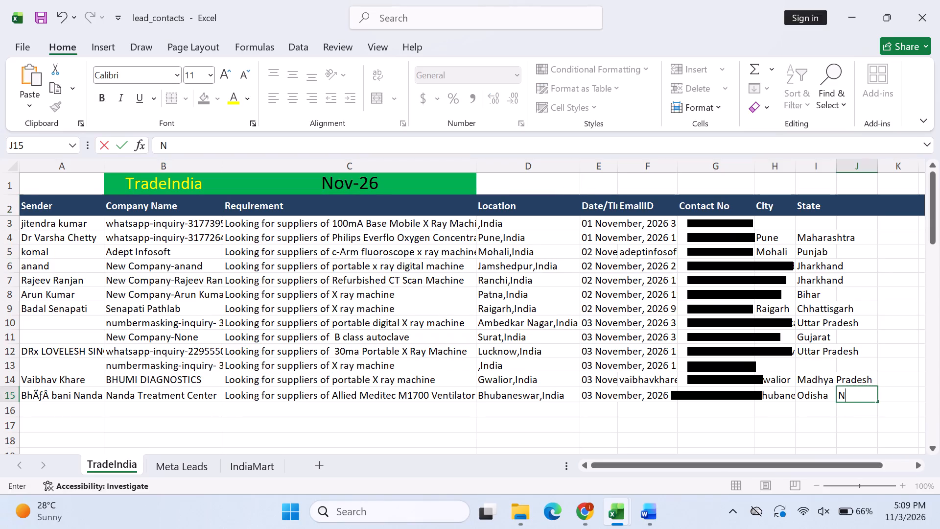
key(o)
key(BackSpace)
key(r)
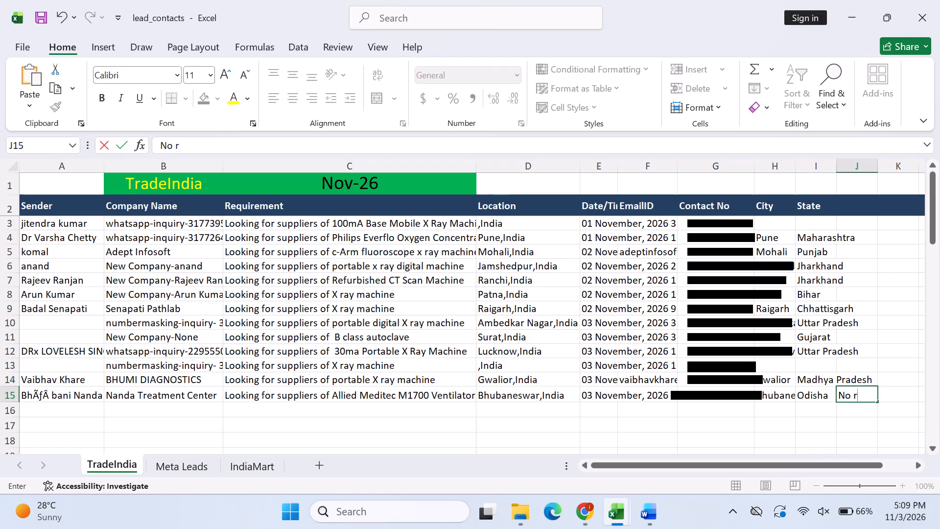
text(esponse)
key(space)
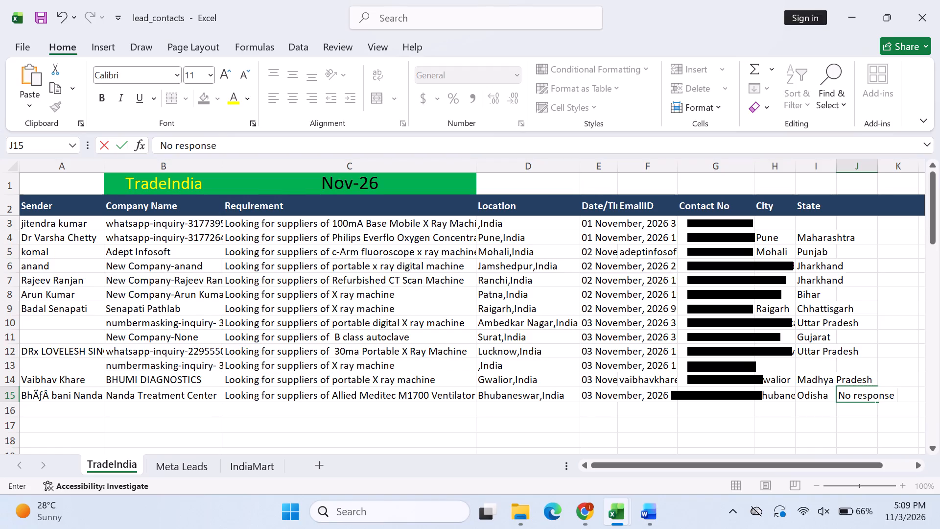
click(856, 414)
click(860, 403)
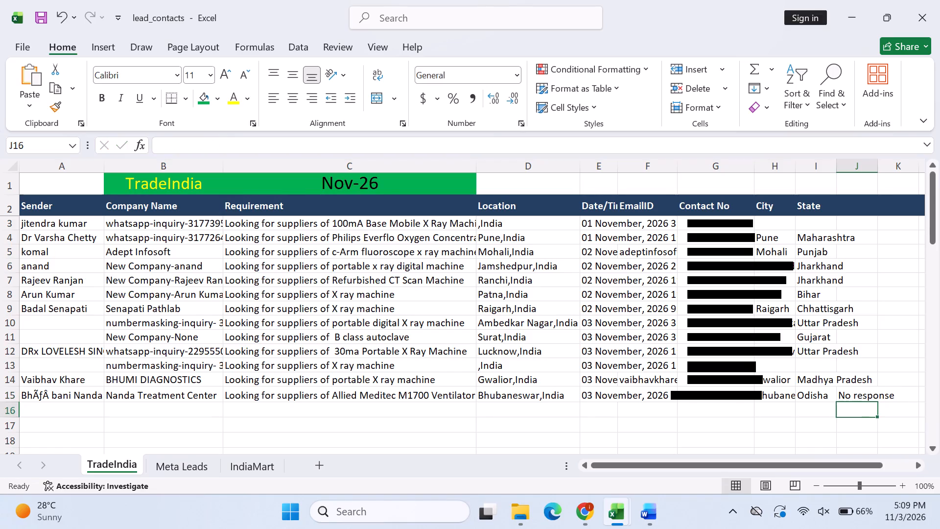
click(856, 396)
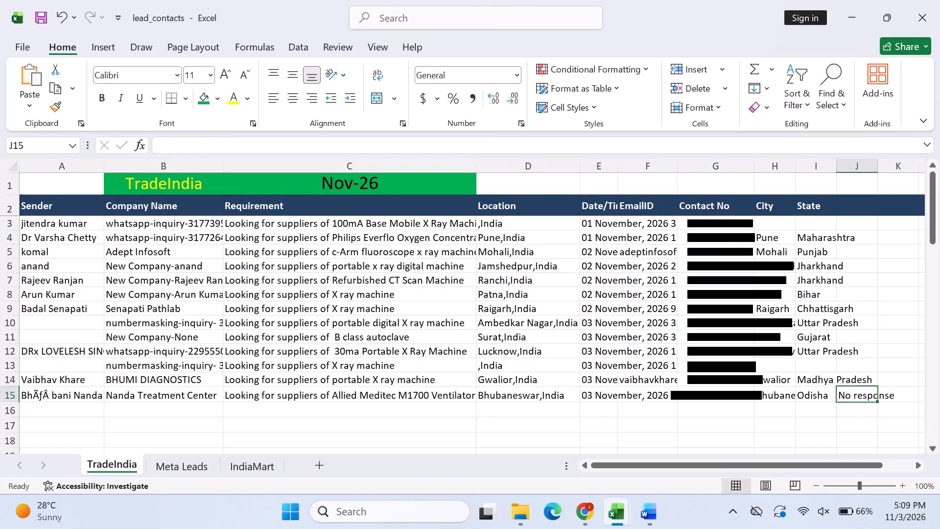
Enter the remark "detail sent" in column J for the BHUMI DIAGNOSTICS lead in row 14.
click(859, 378)
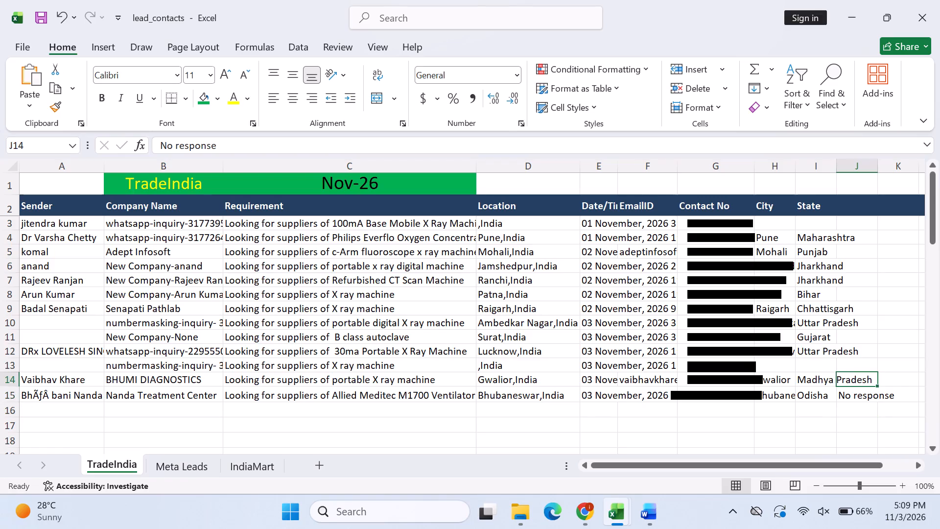
text(de)
text(tail sent)
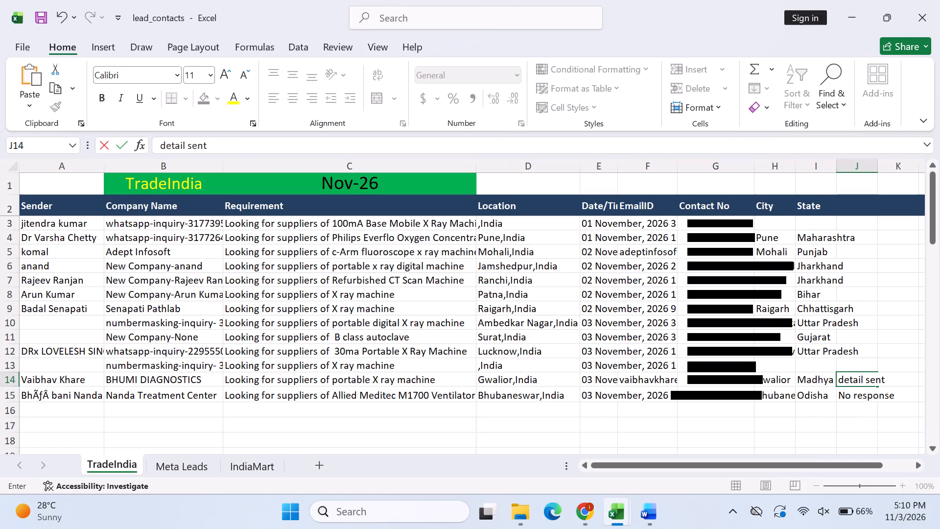
click(842, 407)
Enter the remark "No response" in column J for the X ray machine lead in row 13.
click(855, 367)
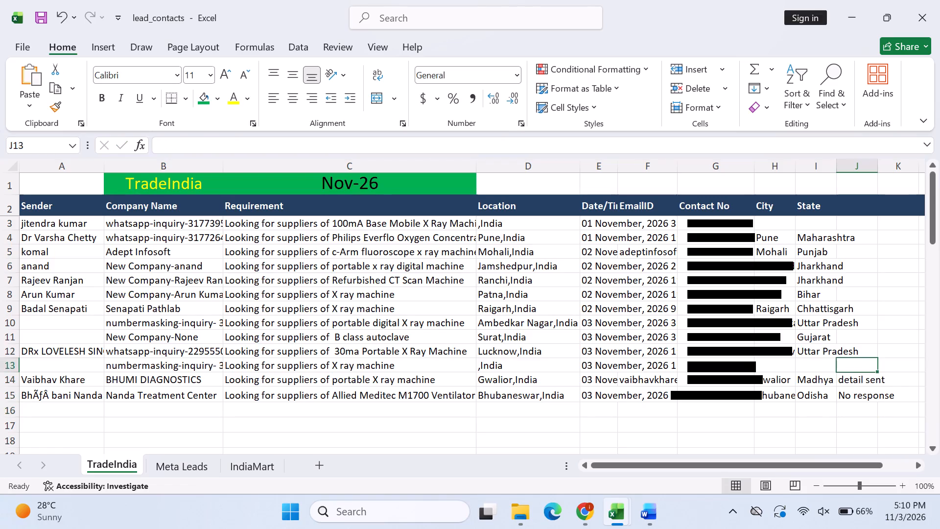
text(no)
key(space)
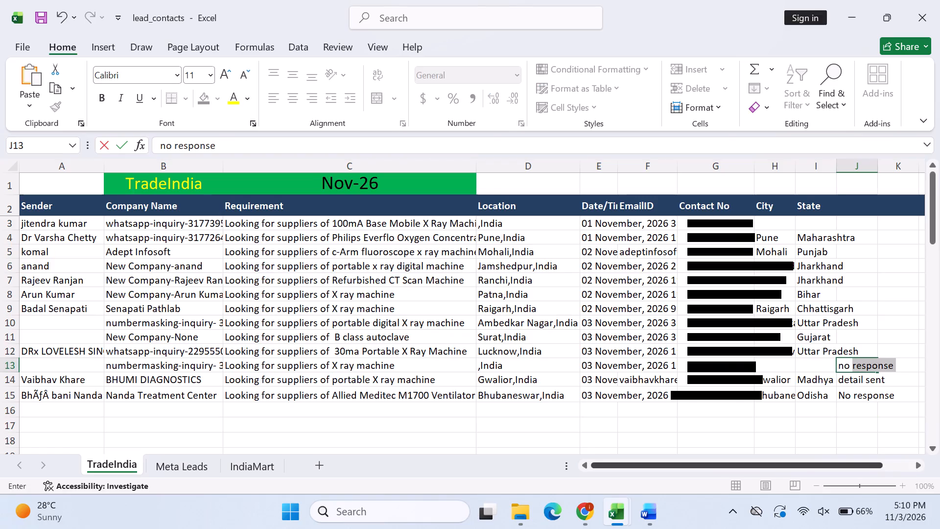
click(861, 414)
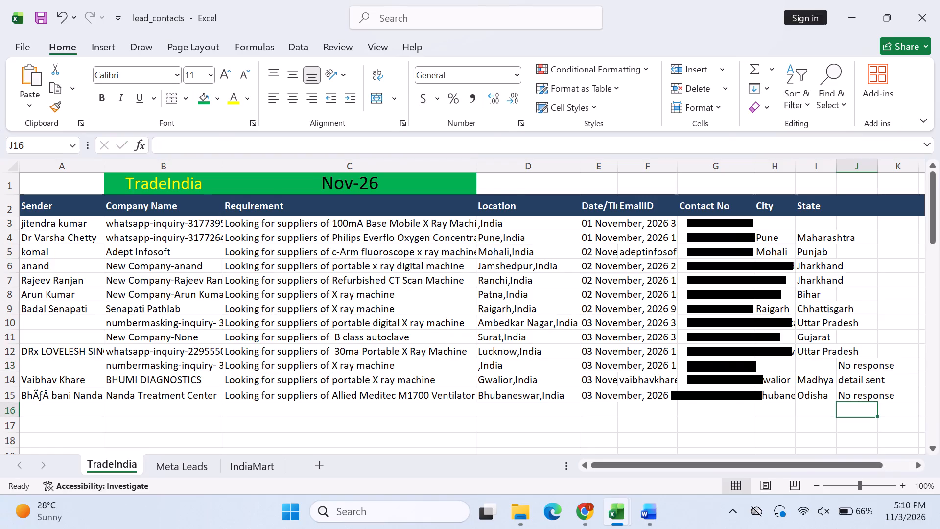
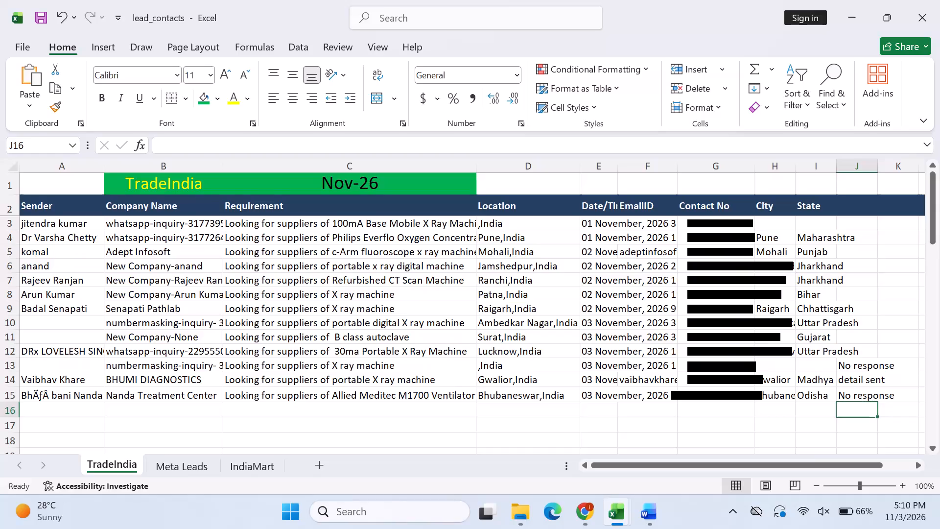
Open the Contact No cell of the Lucknow 30mA portable X-ray lead in row 12 and select the phone digits inside it.
double_click(711, 350)
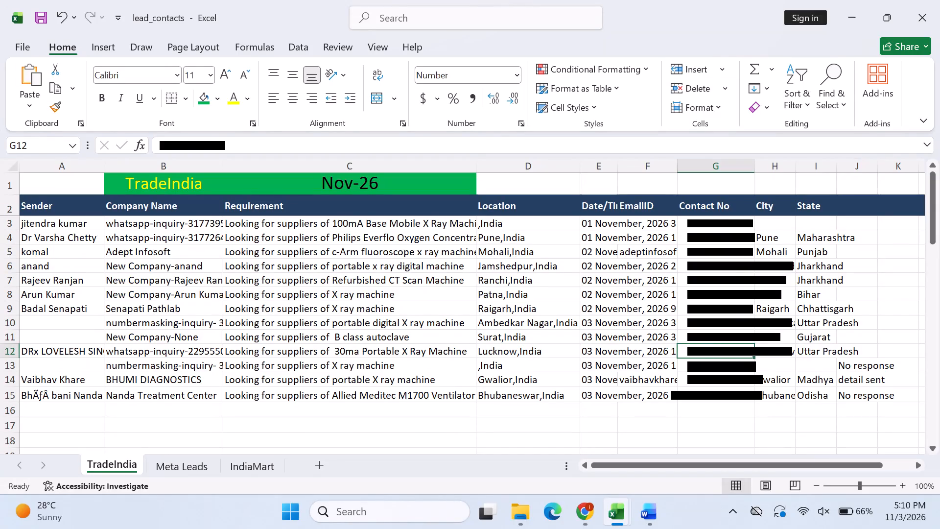
drag(700, 350, 755, 354)
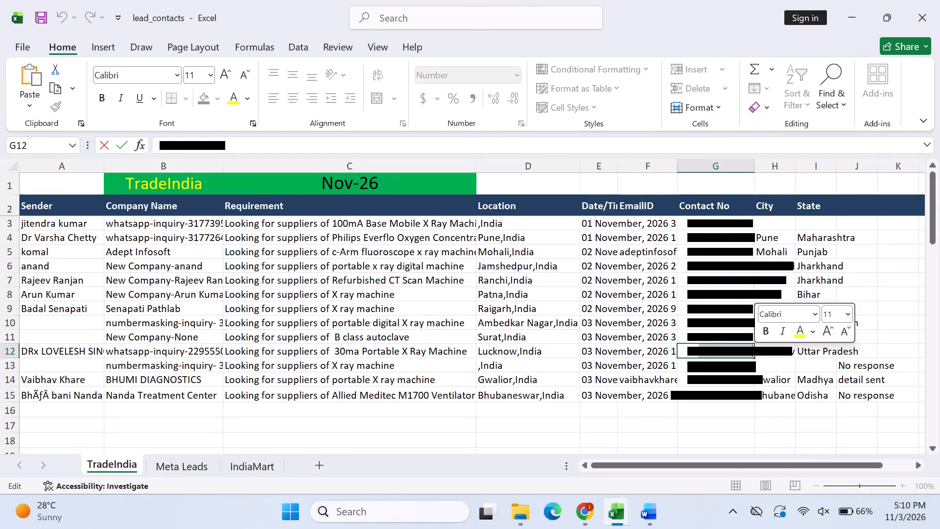
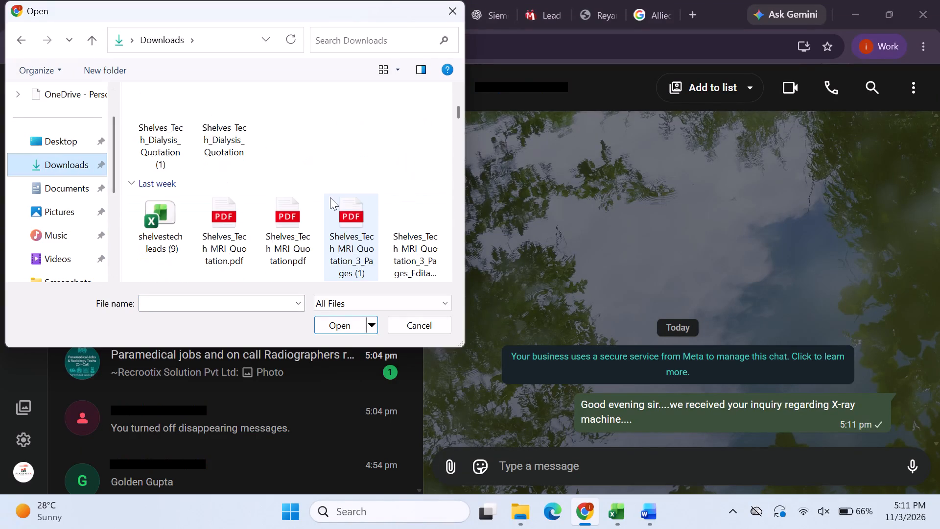
Look through the Downloads folder for a document to attach to the WhatsApp chat about the X-ray machine inquiry.
scroll(330, 197, down, 2)
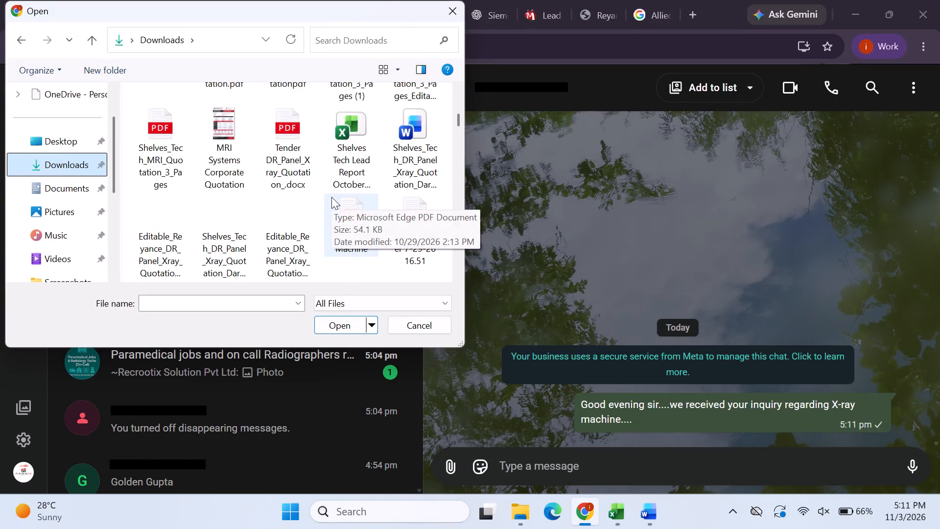
scroll(409, 192, down, 1)
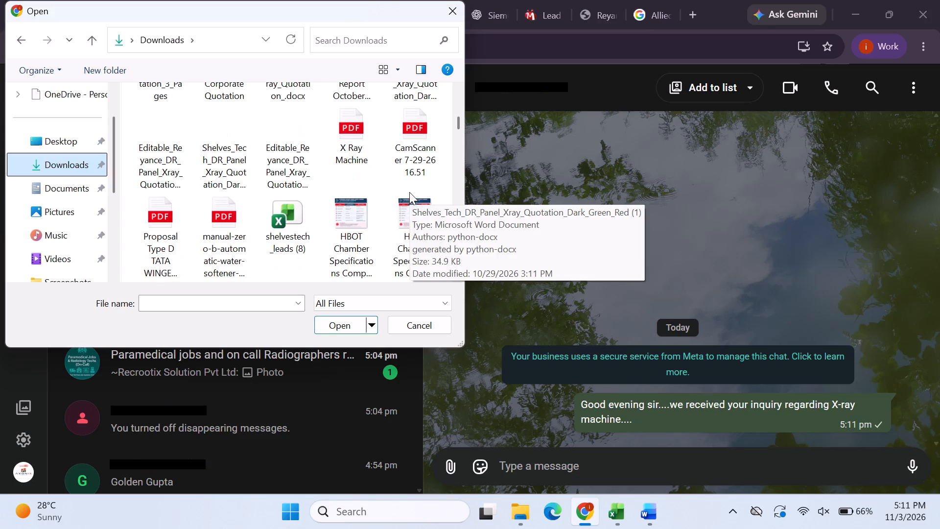
scroll(281, 196, down, 1)
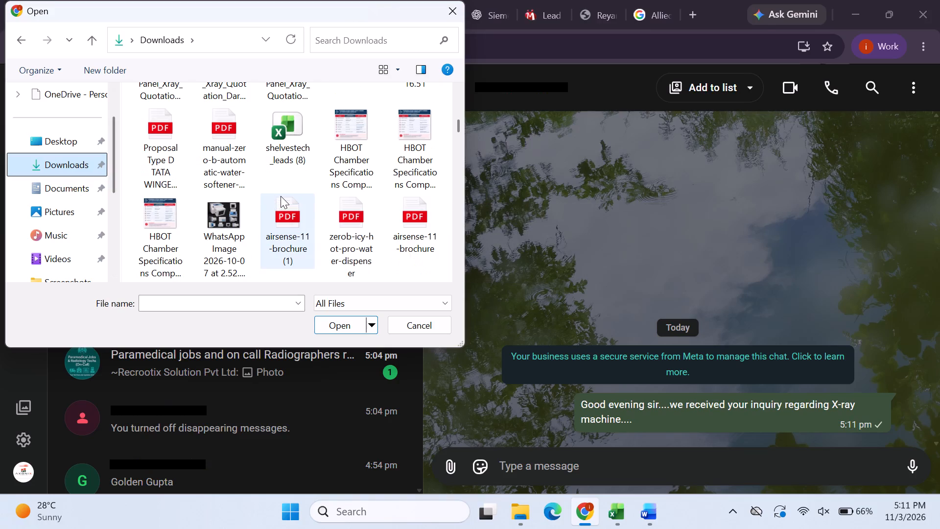
scroll(281, 196, down, 1)
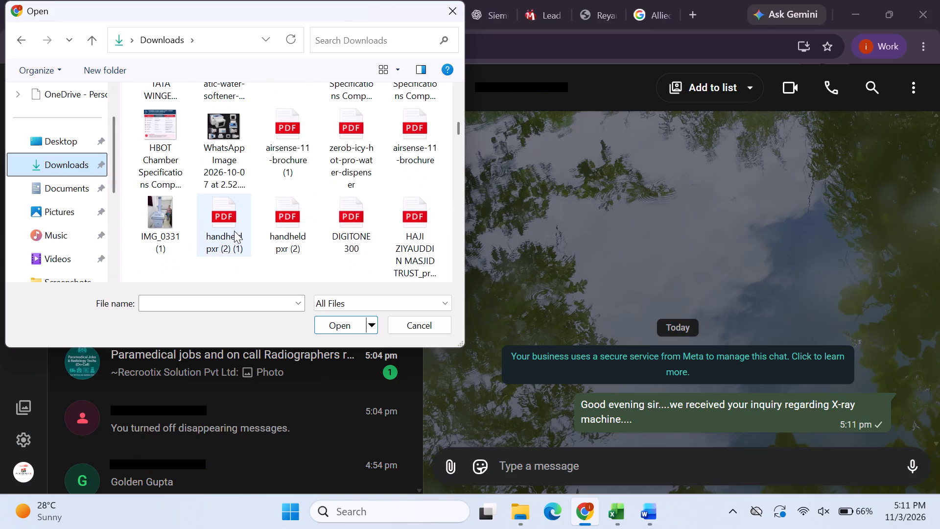
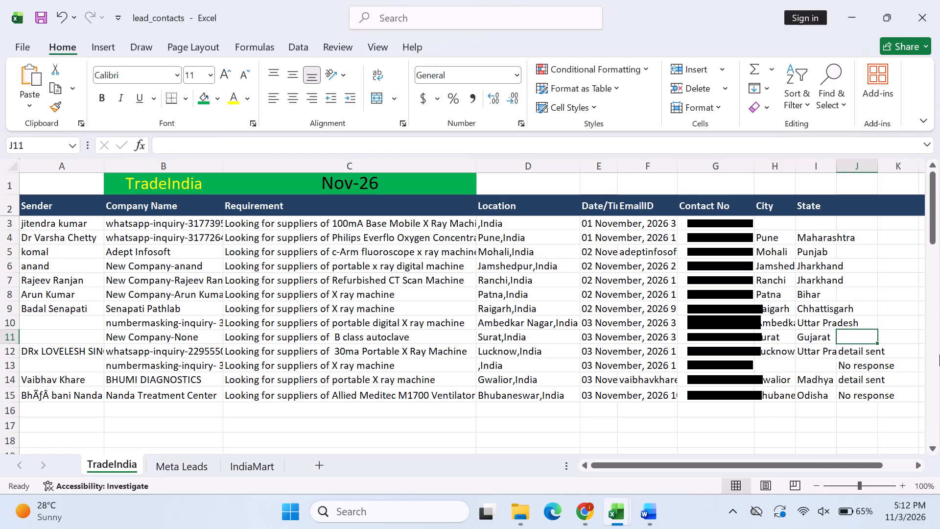
Open the Contact No cell of the B class autoclave lead in row 11 and select the phone number's digits inside it.
double_click(708, 335)
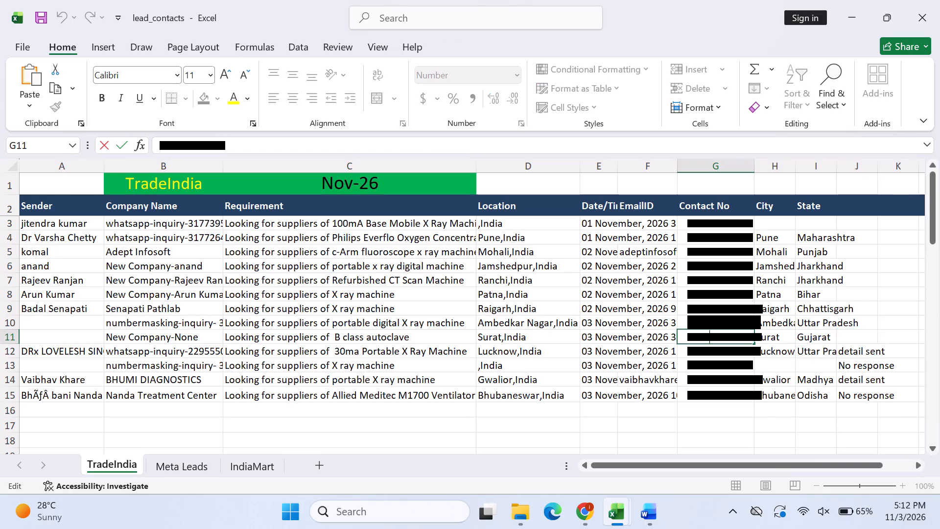
drag(699, 337, 752, 336)
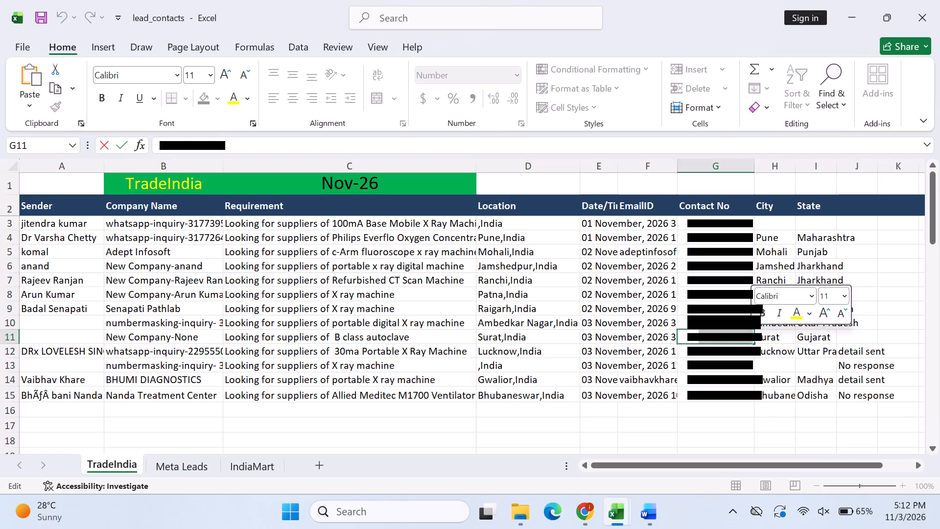
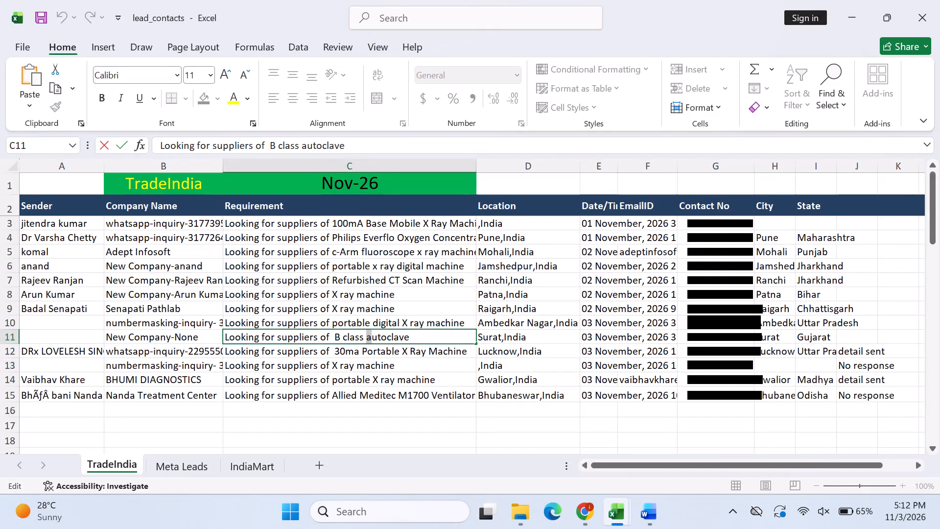
Copy the word "autoclave" from the Requirement text of the B class autoclave lead in row 11.
drag(378, 338, 411, 342)
key(ctrl+c)
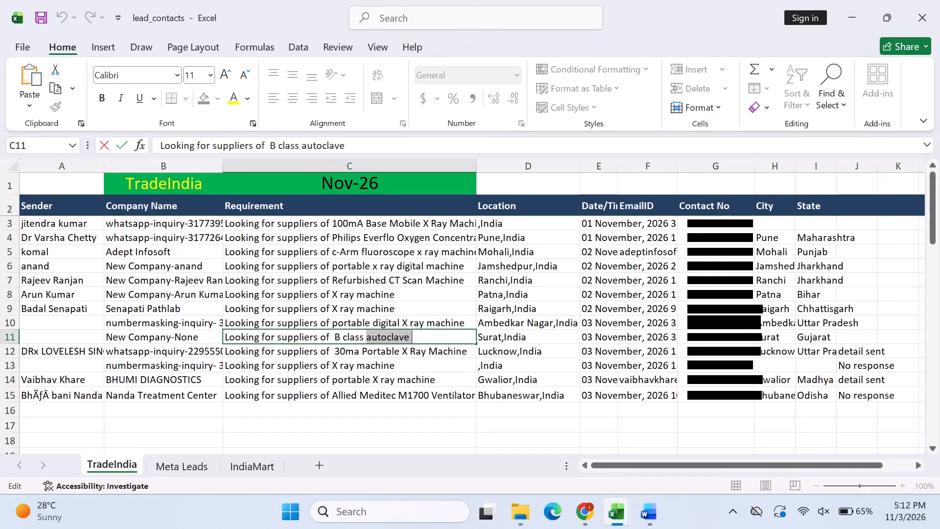
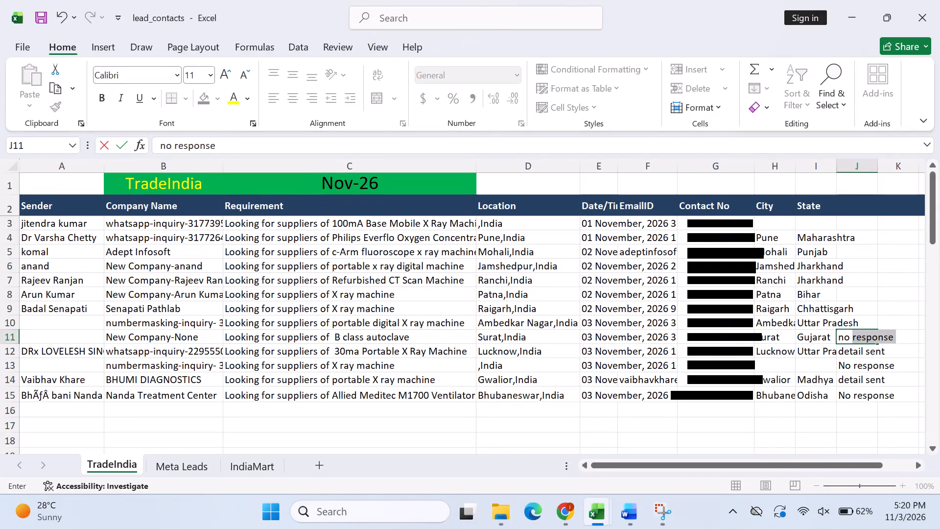
Record "No response" as the follow-up status in column J for the B class autoclave lead in row 11.
click(861, 428)
Open the Contact No cell of the portable digital X ray machine lead in row 10 and select the phone number's digits.
click(860, 323)
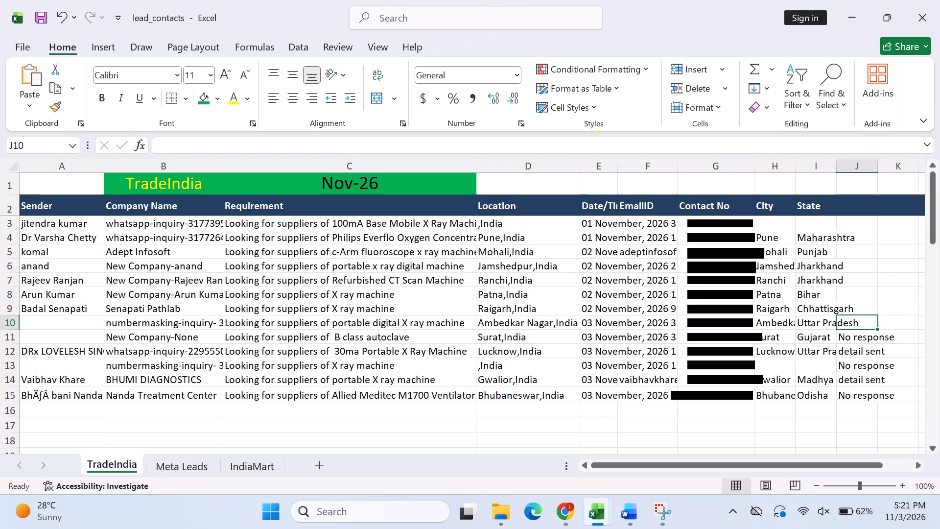
double_click(706, 323)
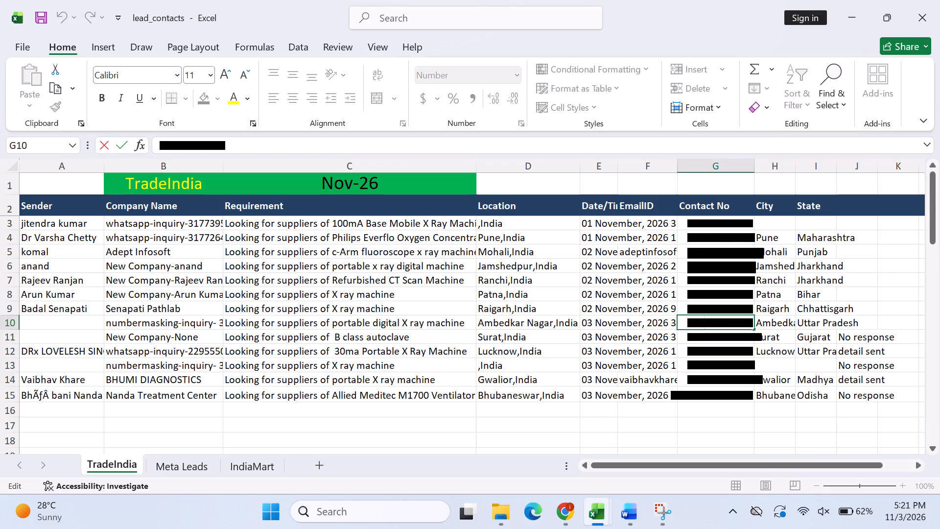
drag(698, 322, 752, 320)
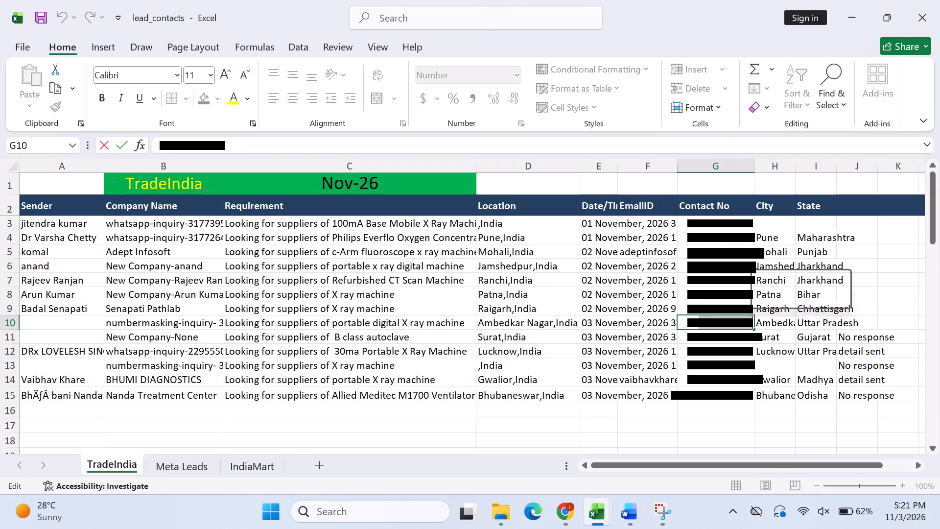
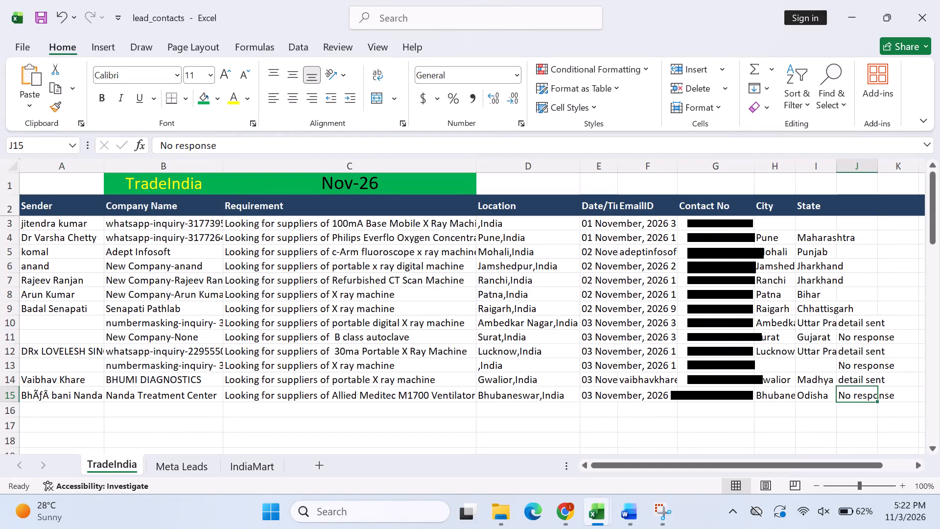
Open the Contact No cell of the Senapati Pathlab X ray machine lead in row 9 and select the phone number's digits.
double_click(705, 308)
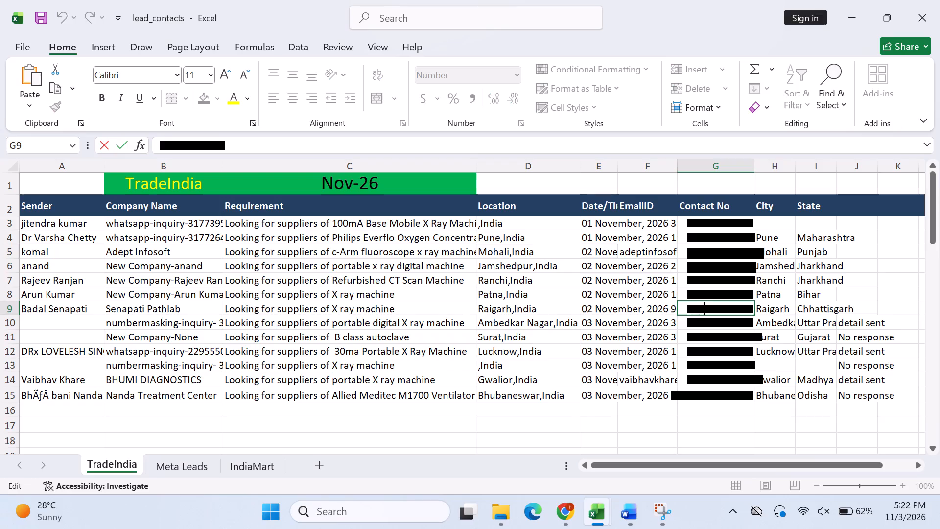
drag(699, 310, 753, 311)
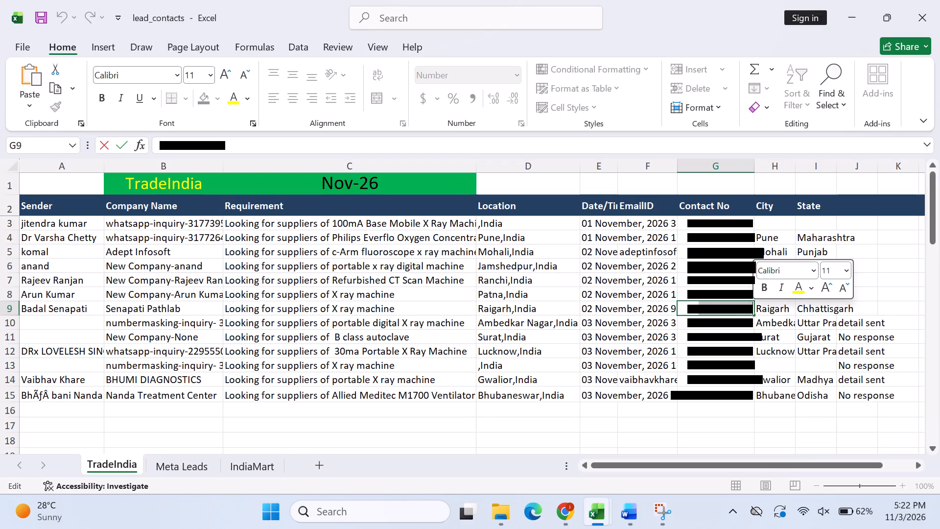
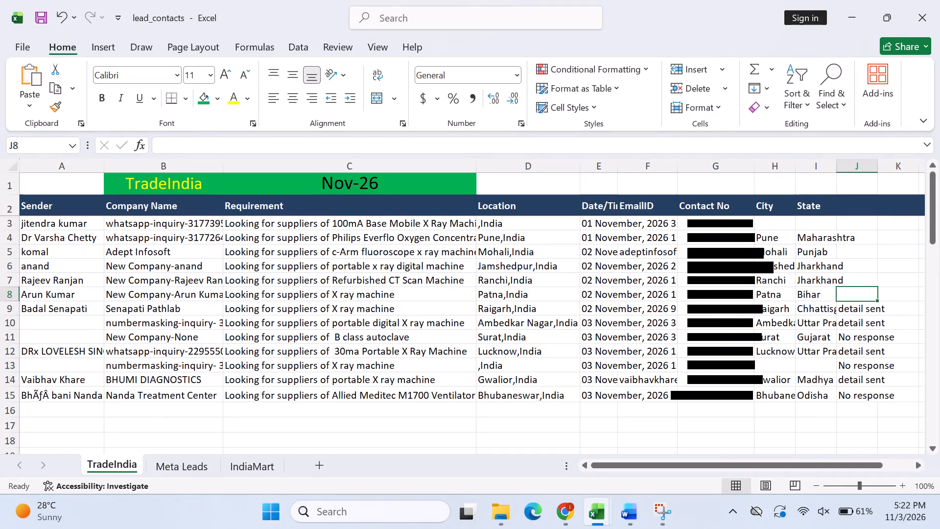
Change the follow-up status of the BHUMI DIAGNOSTICS lead in J14 to "detail share".
double_click(872, 378)
click(877, 380)
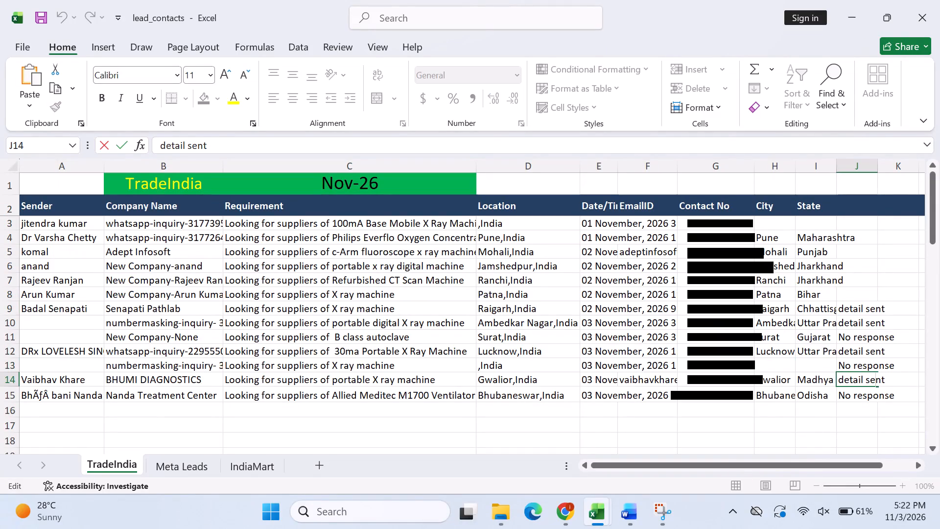
key(BackSpace)
click(879, 380)
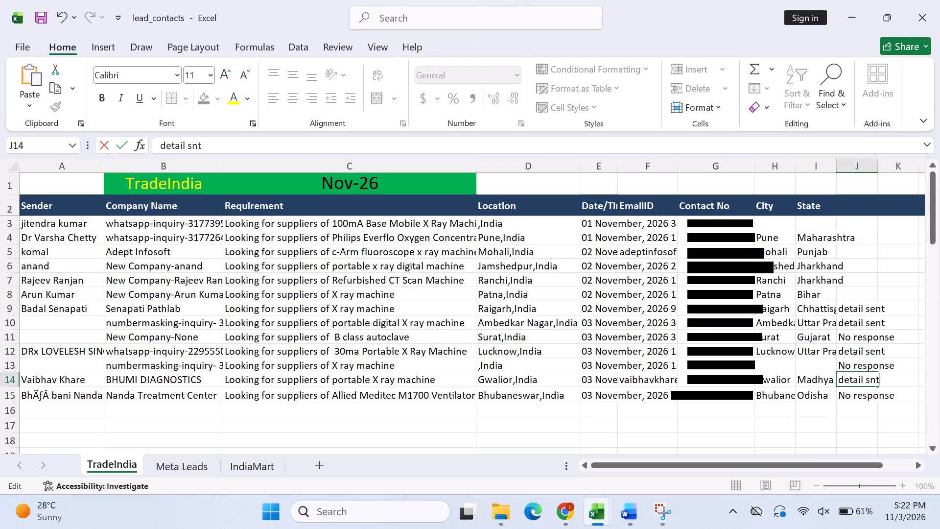
key(BackSpace)
key(BackSpace)
key(BackSpace)
text(share)
click(780, 435)
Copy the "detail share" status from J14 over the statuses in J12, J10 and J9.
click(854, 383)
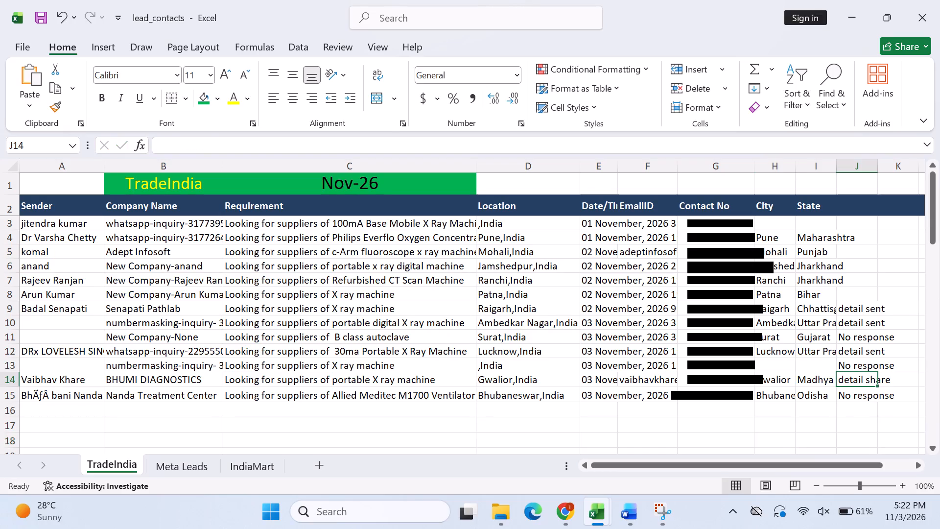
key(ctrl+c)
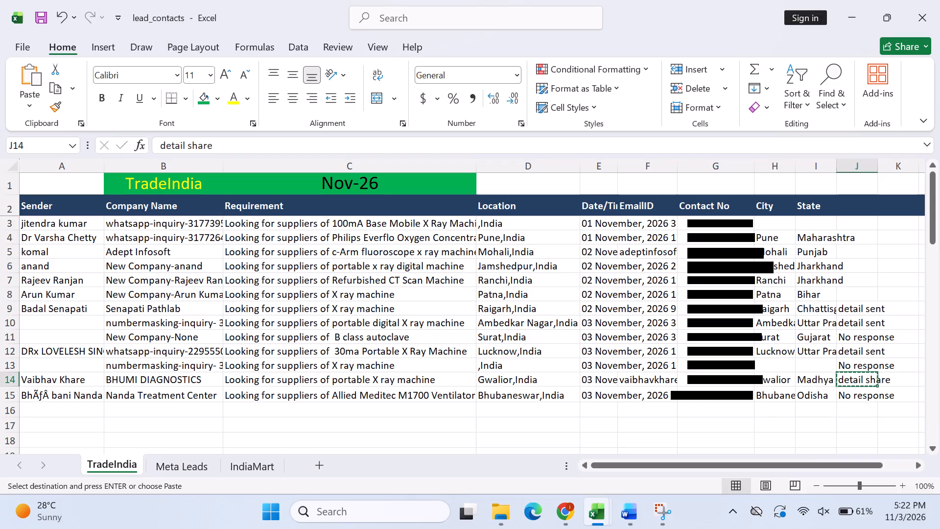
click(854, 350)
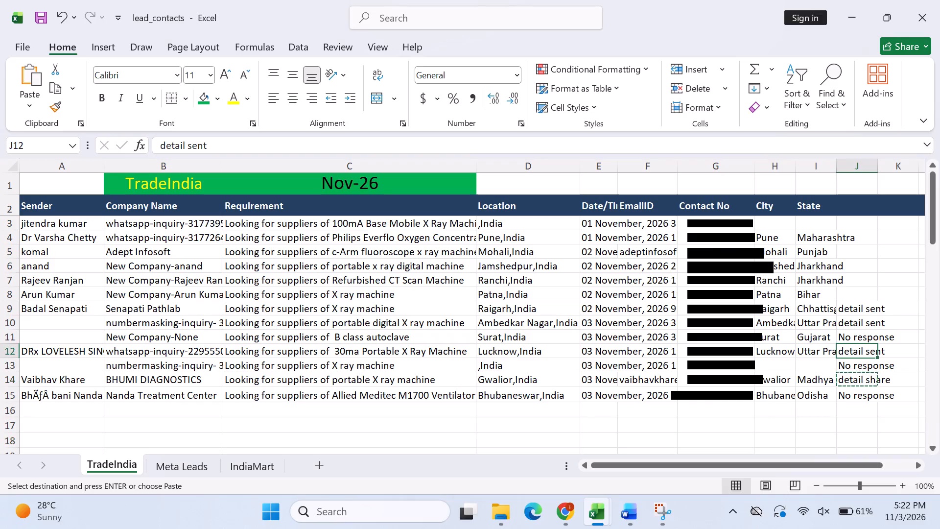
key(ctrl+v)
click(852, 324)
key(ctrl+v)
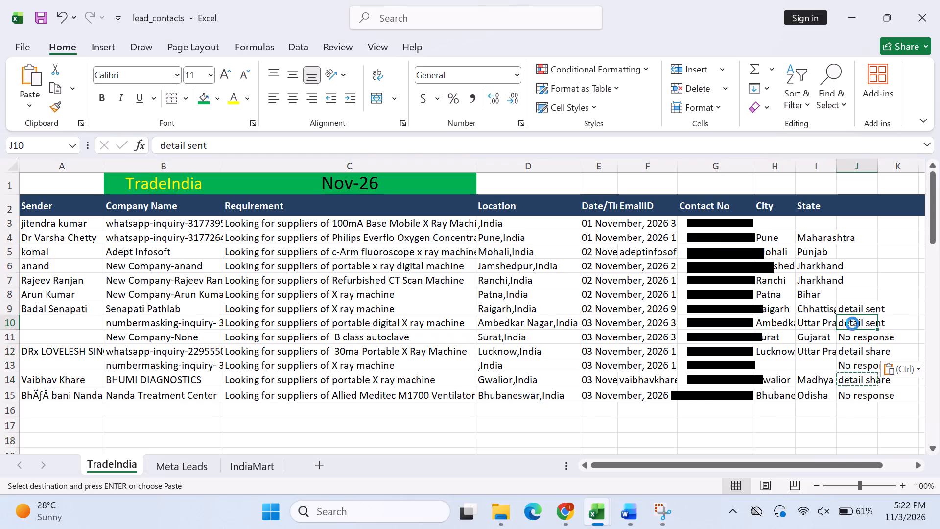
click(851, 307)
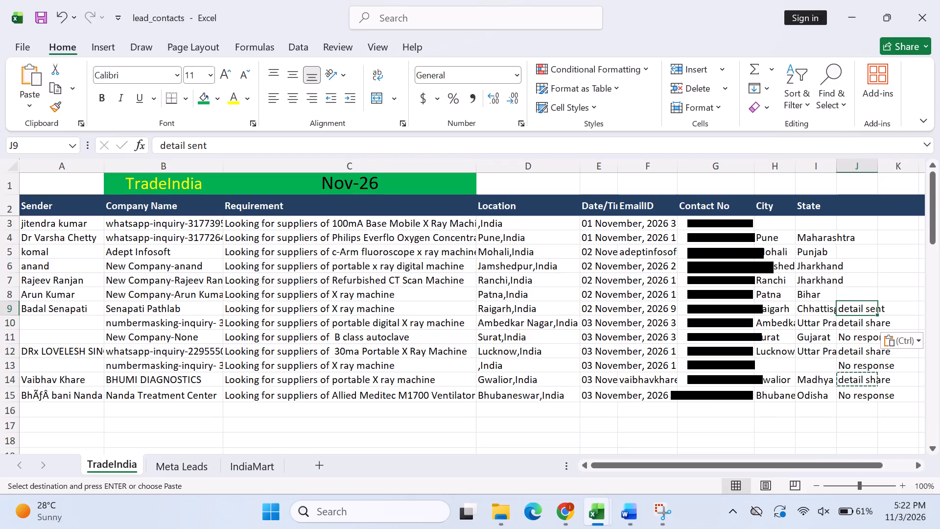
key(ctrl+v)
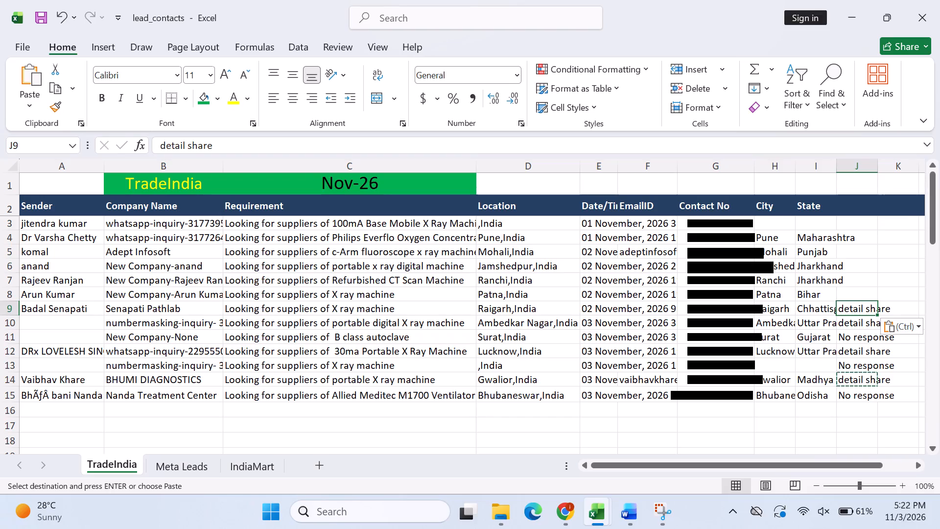
Correct the BHUMI DIAGNOSTICS lead's status in J14 to read "detail shared".
double_click(858, 384)
double_click(870, 382)
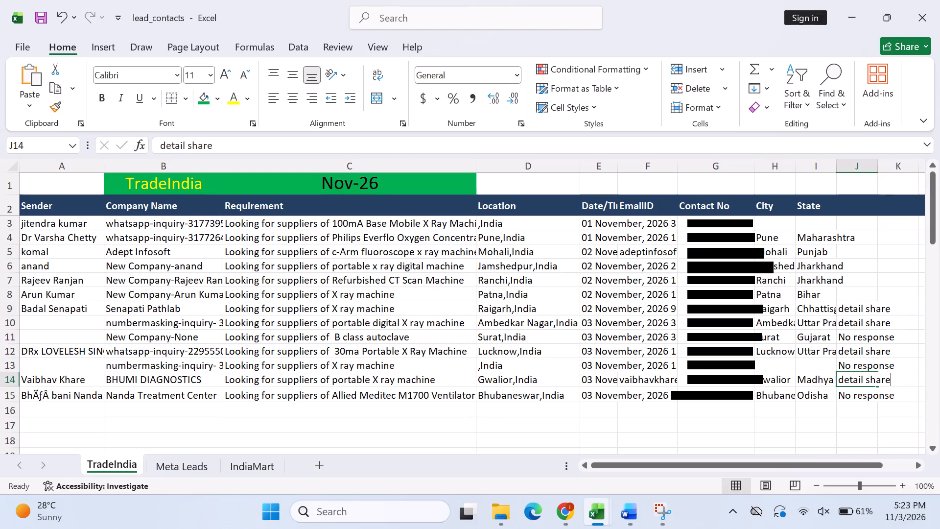
click(891, 380)
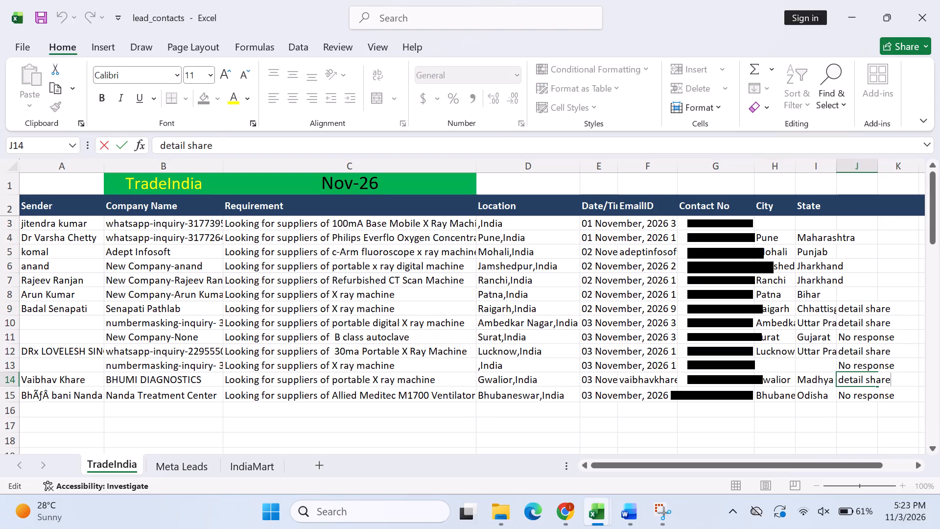
key(d)
click(882, 421)
Copy the "detail shared" status from J14 over the statuses in J12, J10 and J9.
click(858, 385)
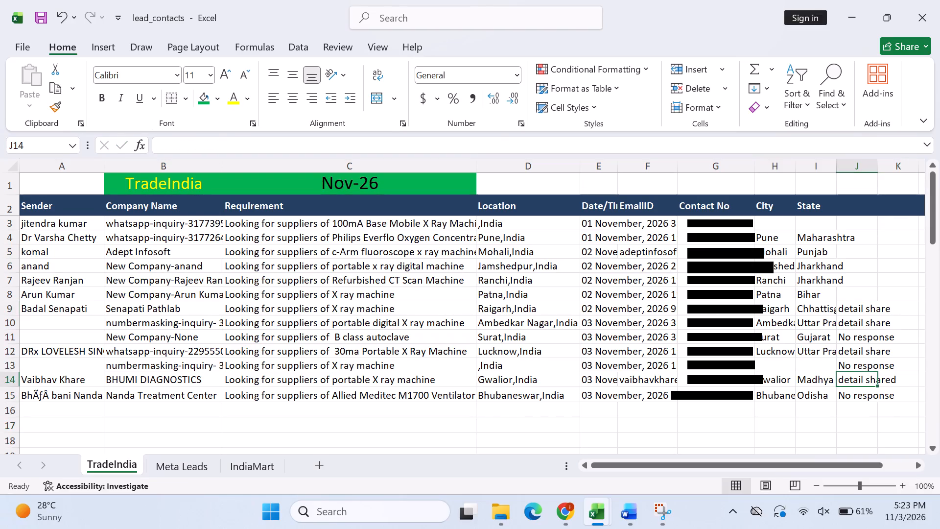
key(ctrl+c)
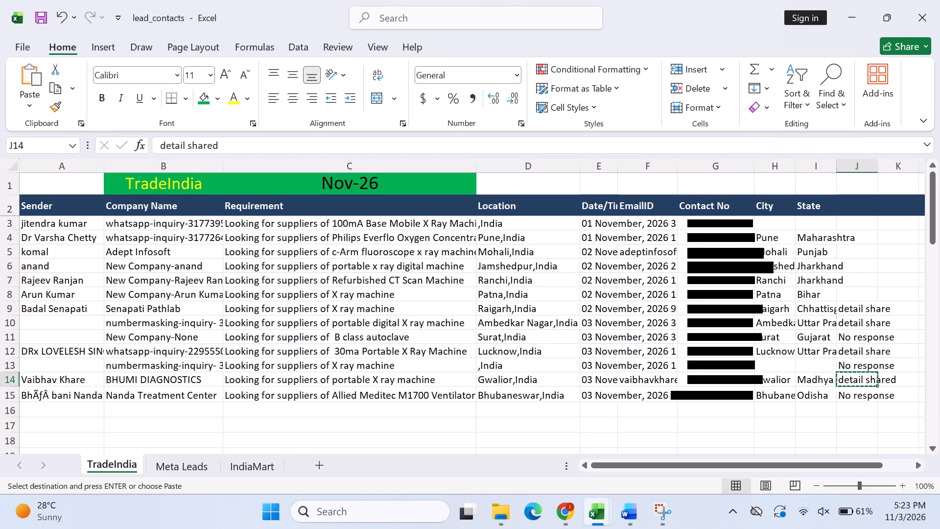
click(848, 357)
key(ctrl+v)
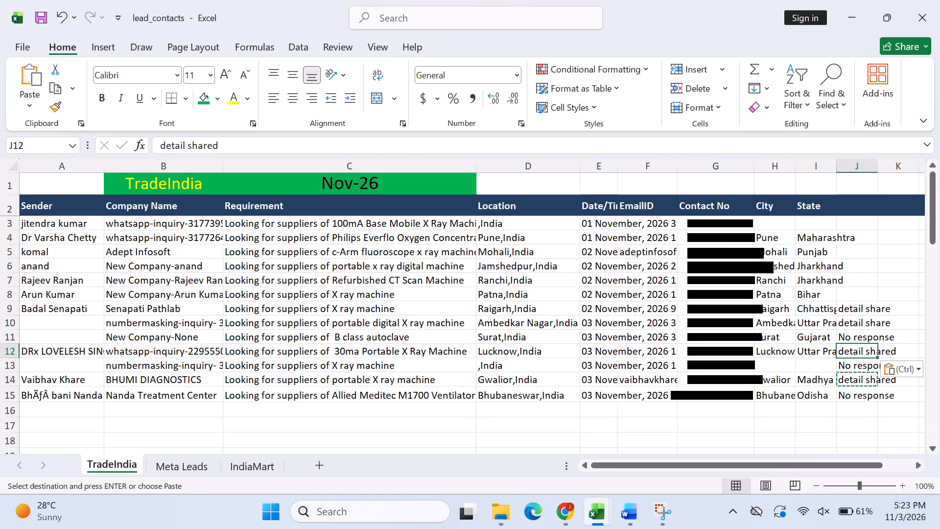
click(848, 328)
key(ctrl+v)
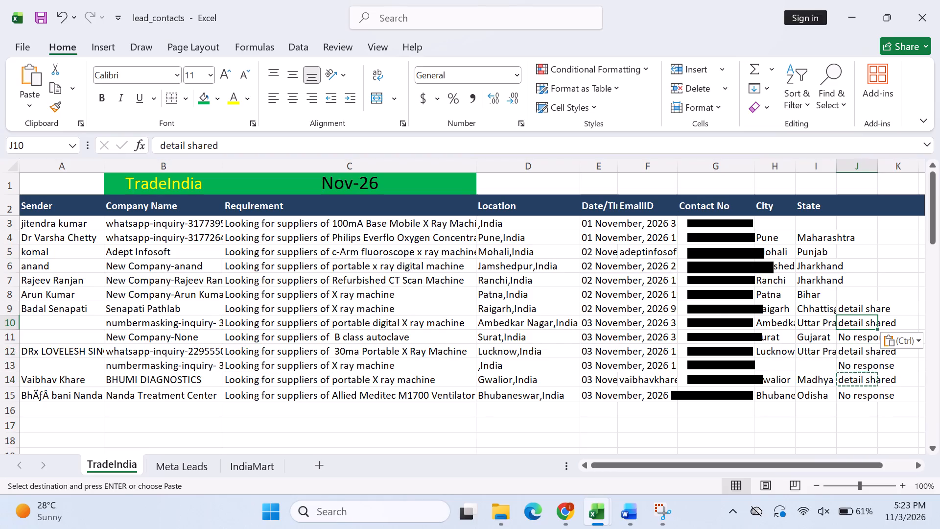
click(850, 310)
key(ctrl+v)
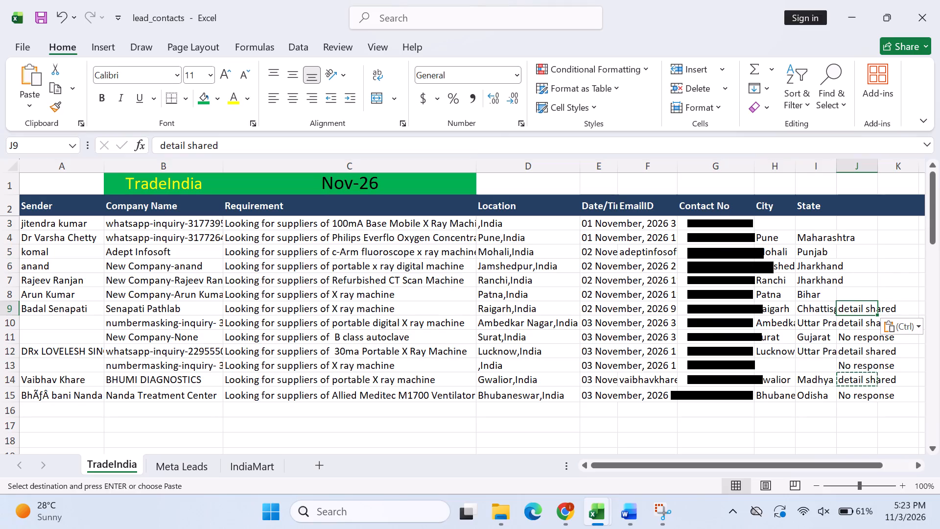
Open the Contact No cell of the Patna X ray machine lead in row 8 and select the phone number's digits.
click(851, 292)
double_click(709, 290)
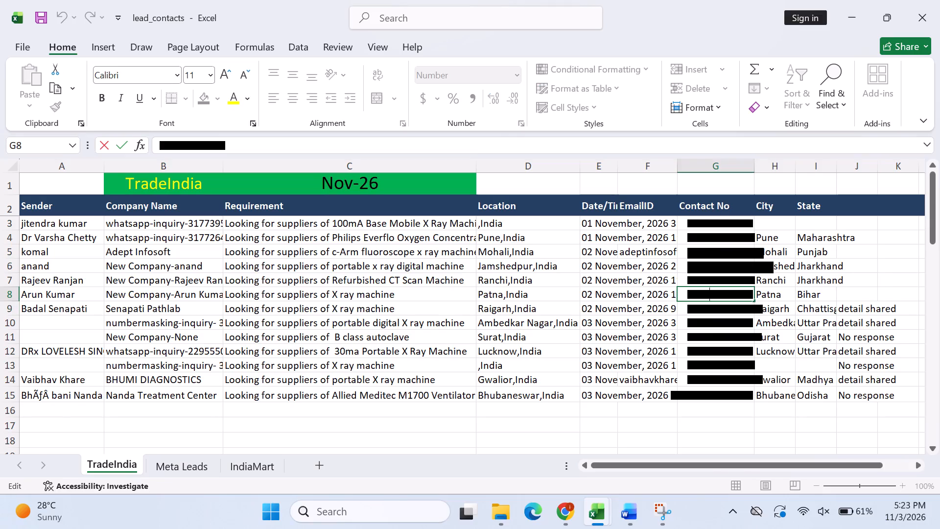
drag(701, 294, 759, 292)
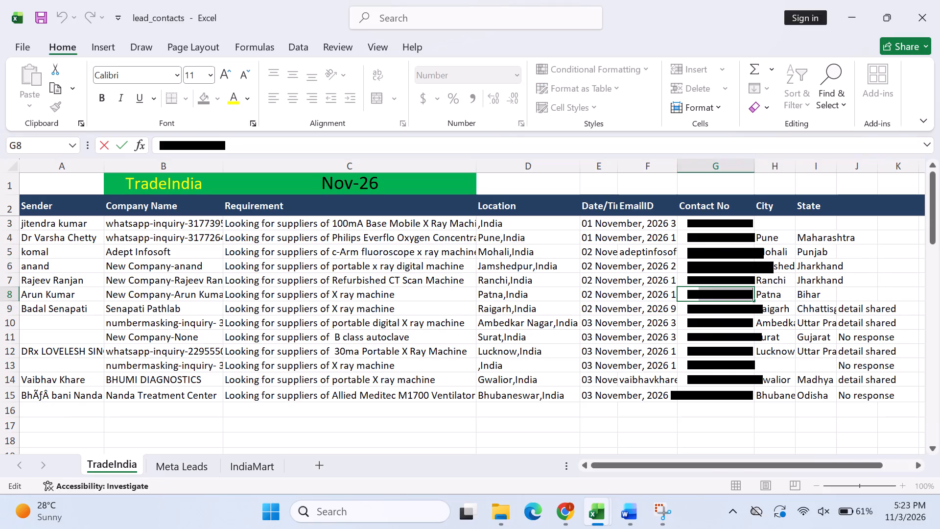
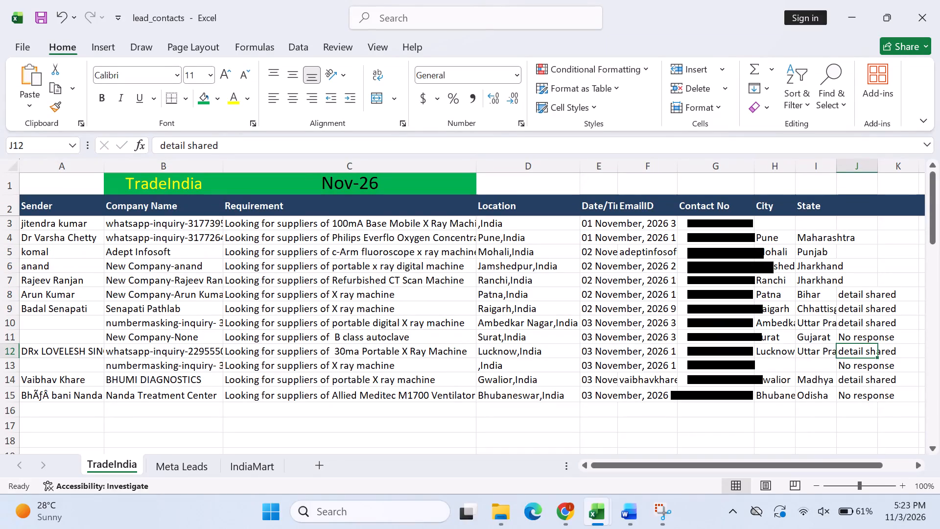
Open the Contact No cell of the Ranchi Refurbished CT Scan Machine lead in row 7.
double_click(701, 279)
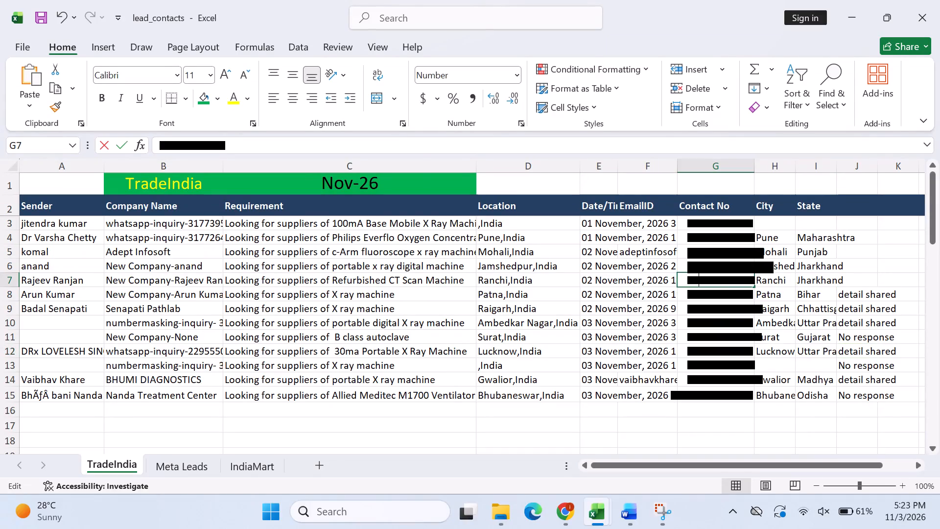
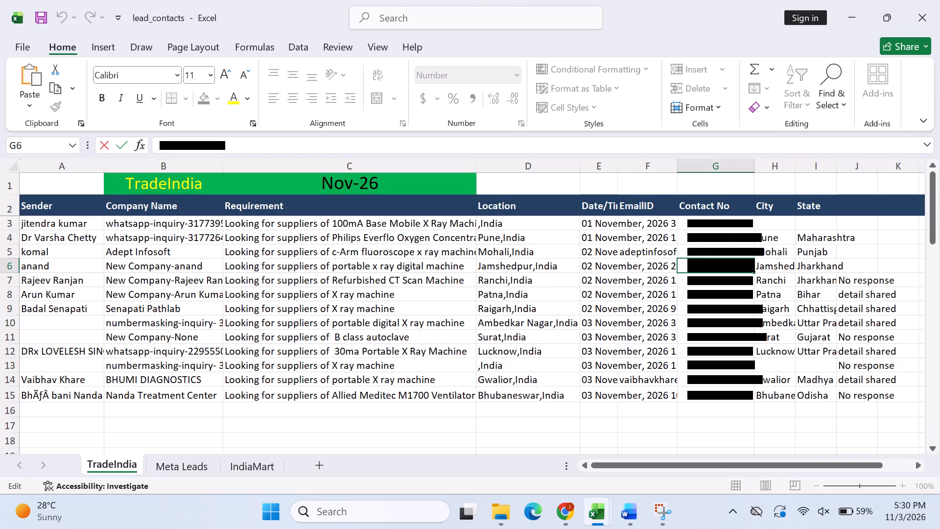
Select the contact number text in the Jamshedpur portable x-ray digital machine lead's record, row 6.
drag(699, 266, 754, 264)
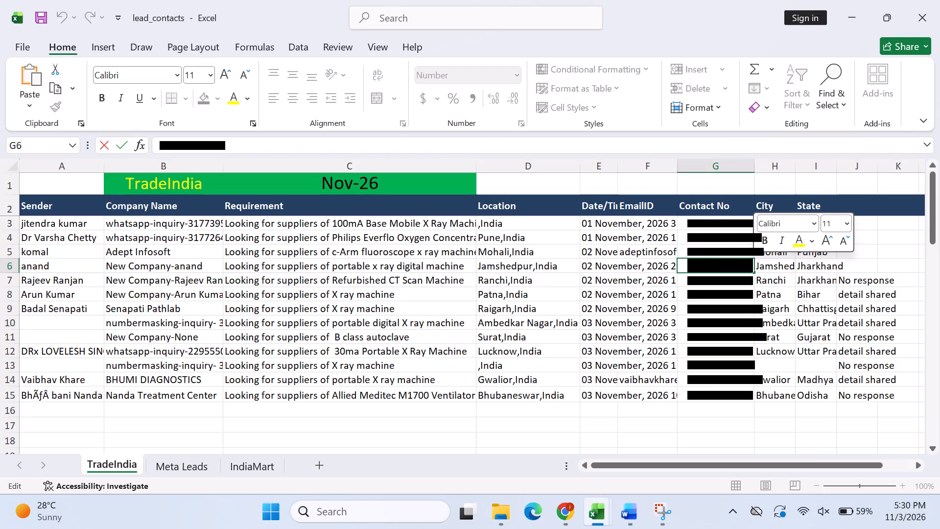
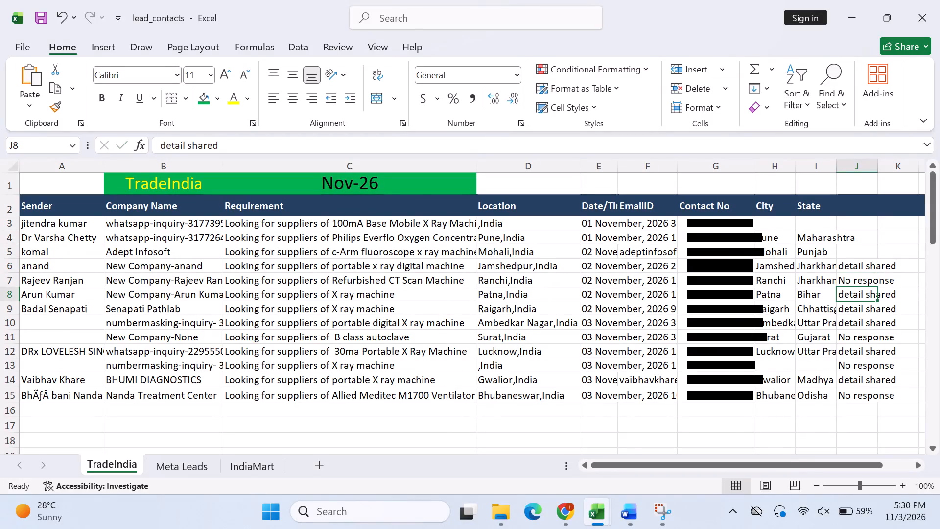
Select the contact number text in the Mohali c-Arm fluoroscope x-ray machine lead's record, row 5.
double_click(701, 253)
drag(699, 252, 701, 252)
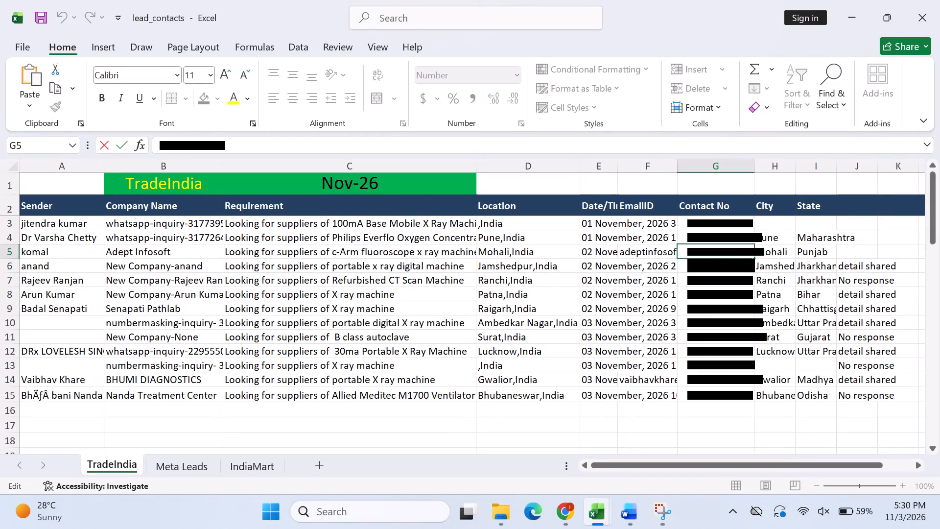
drag(701, 252, 752, 249)
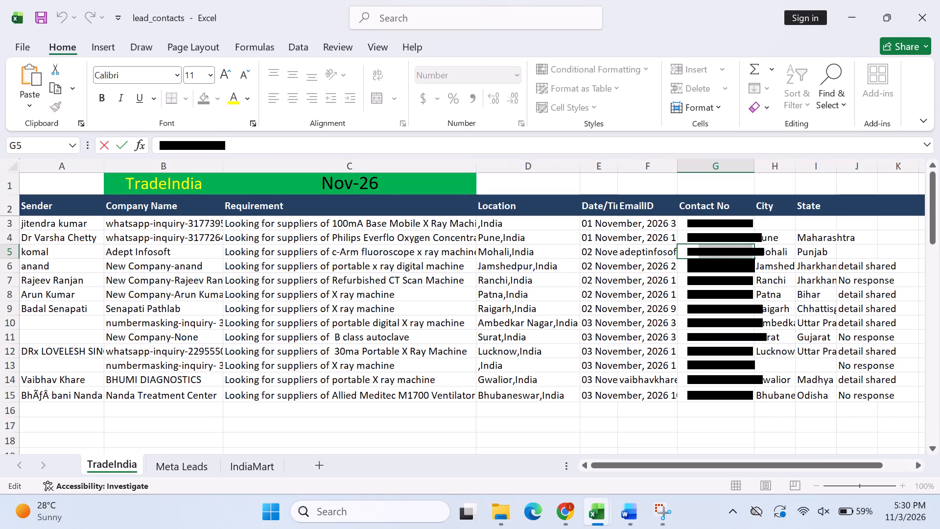
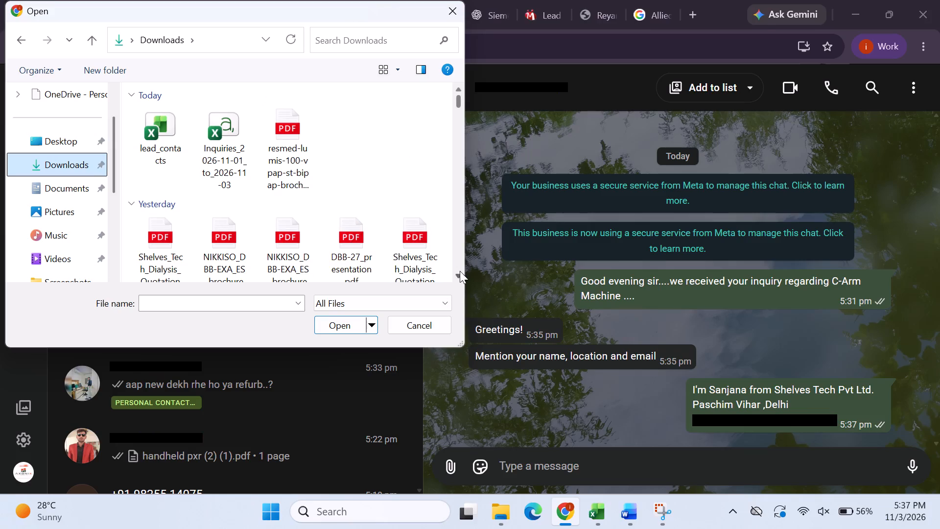
click(458, 275)
double_click(458, 275)
click(458, 275)
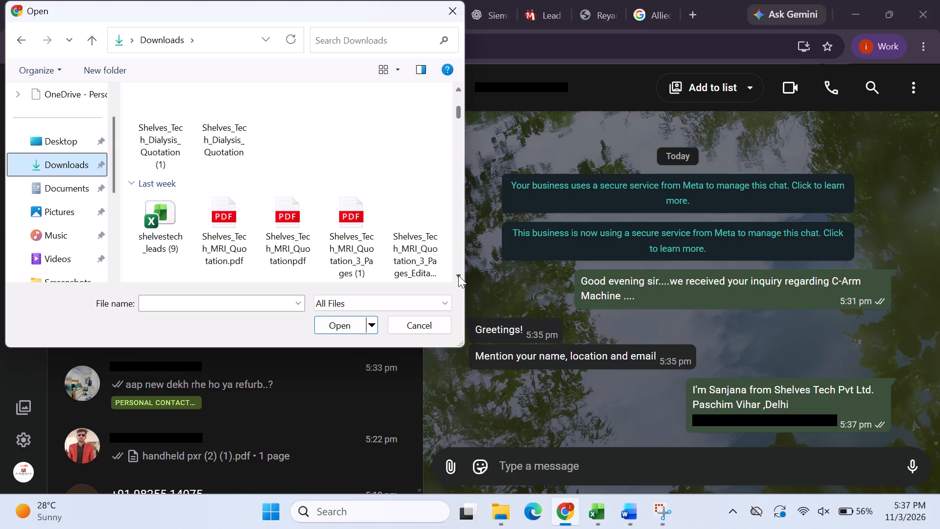
click(458, 275)
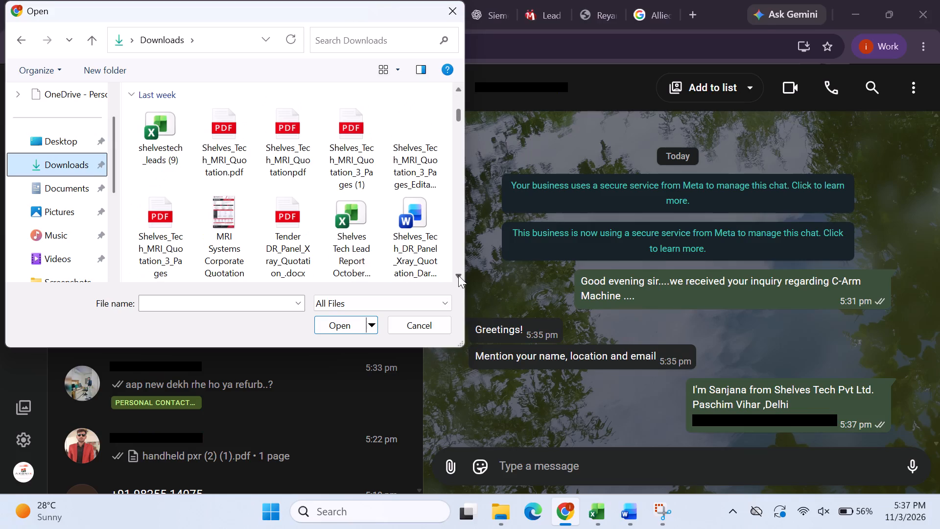
click(458, 275)
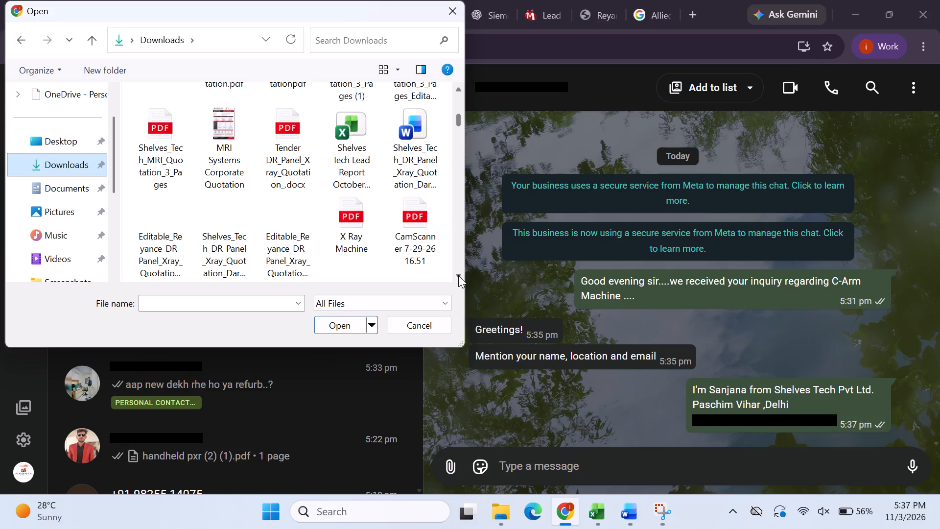
click(458, 275)
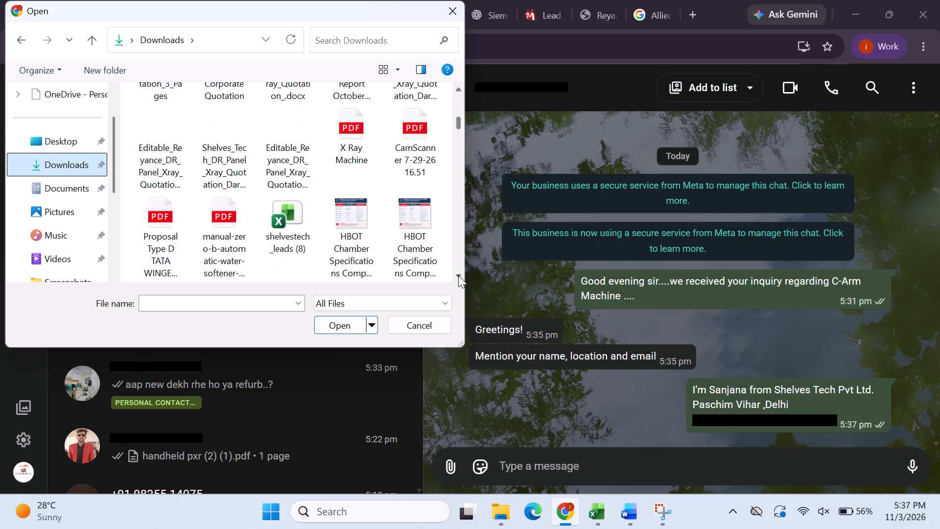
click(458, 275)
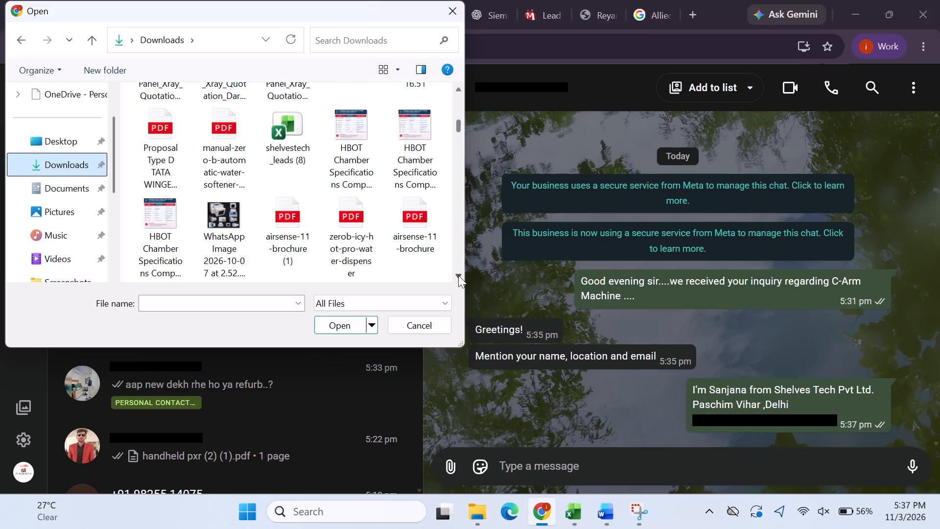
click(458, 275)
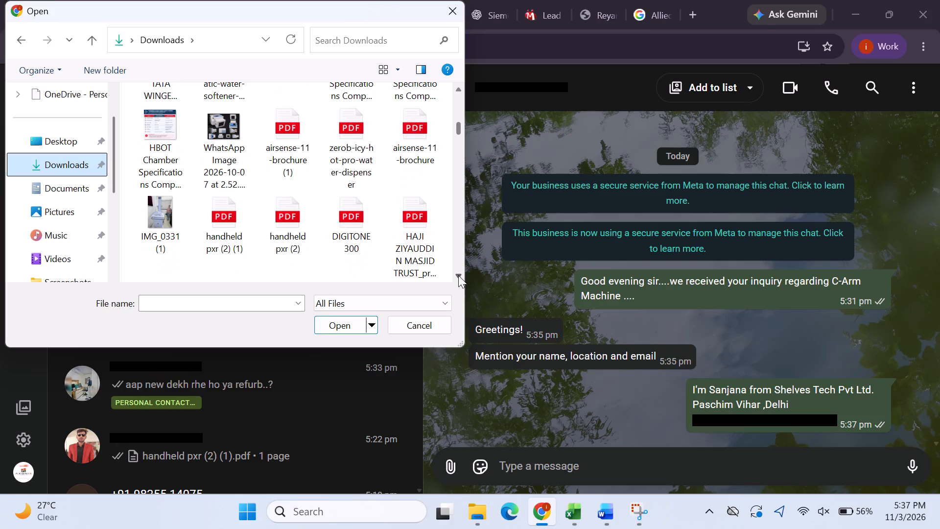
click(458, 275)
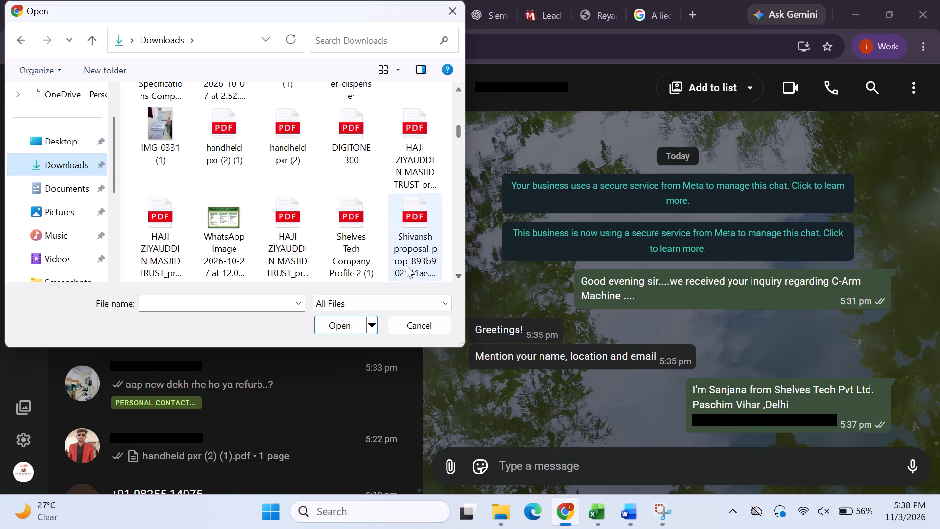
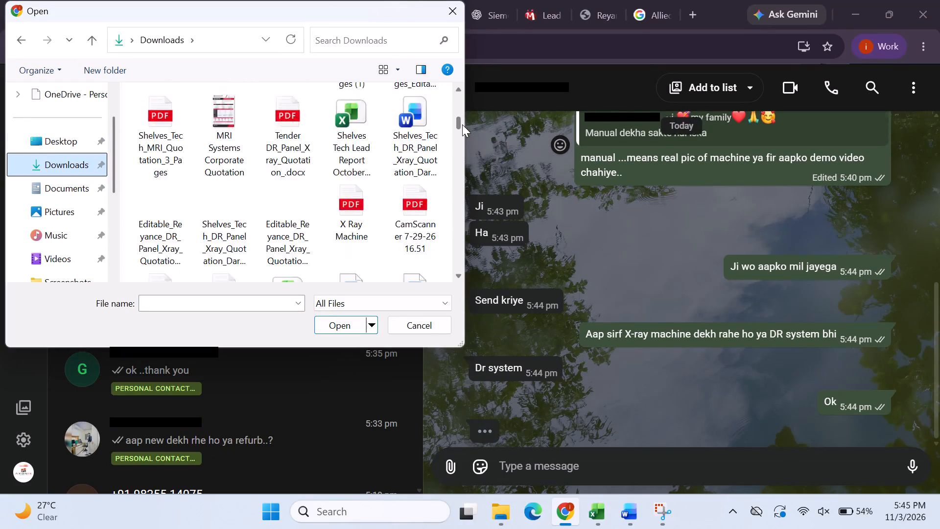
Select the WhatsApp Video 2026-10-22 at 15.13 file in Downloads as the attachment for the DR system lead's chat.
drag(462, 124, 463, 141)
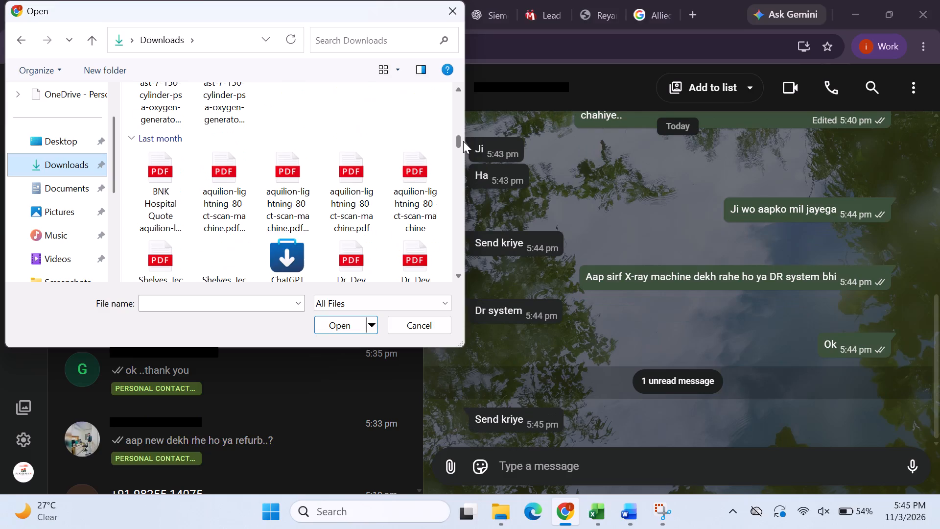
drag(463, 141, 463, 166)
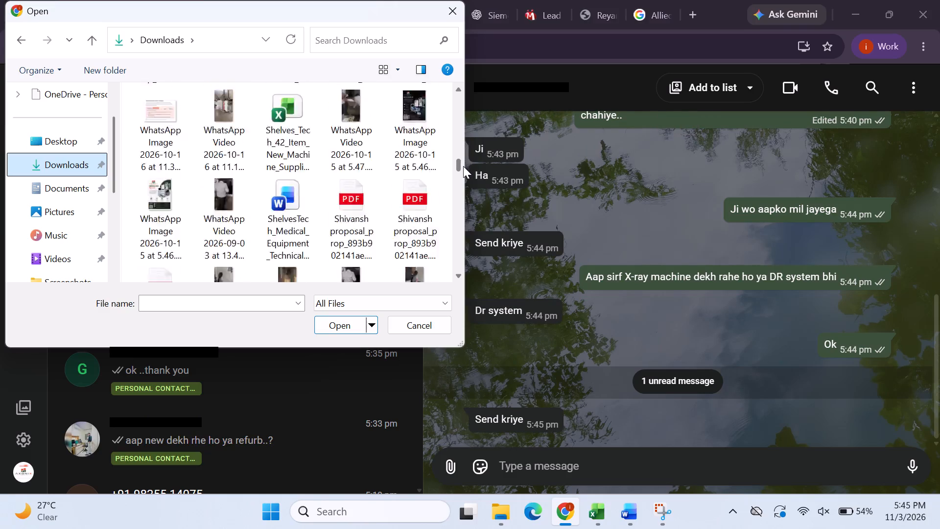
drag(463, 166, 463, 166)
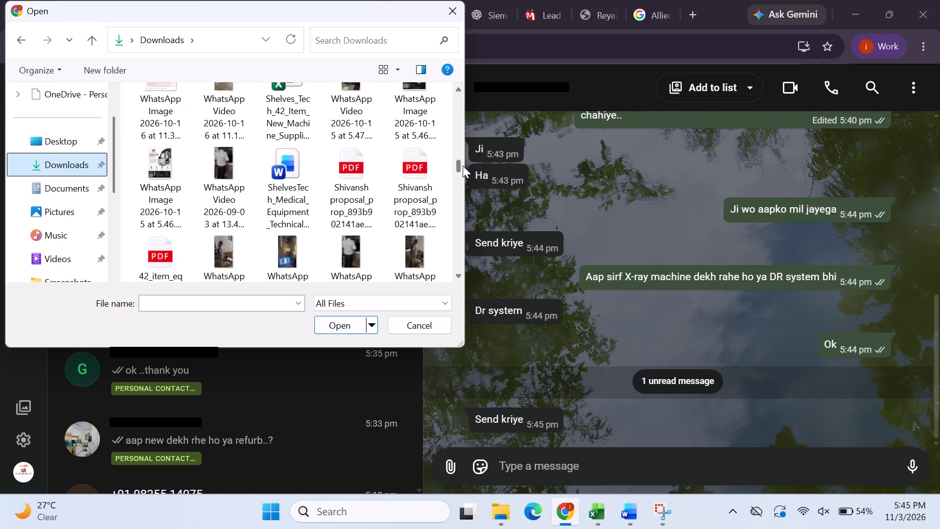
drag(463, 166, 460, 162)
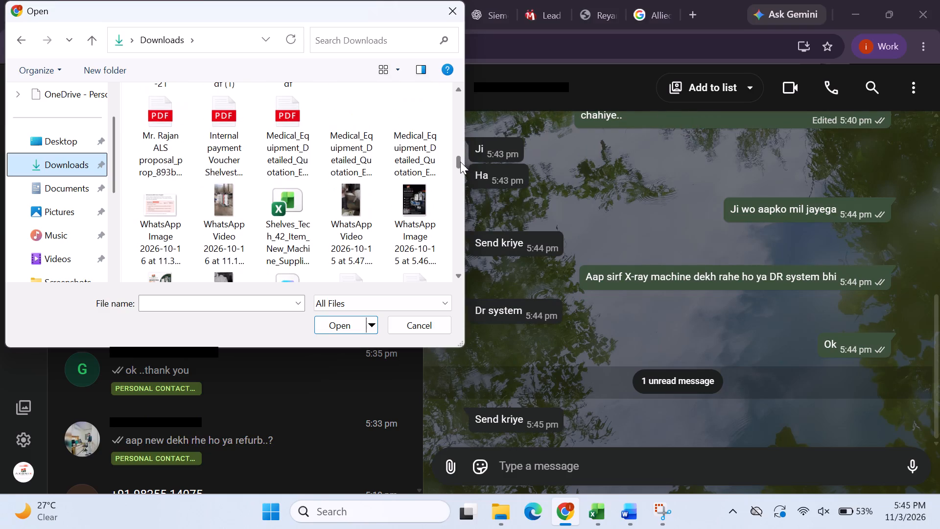
drag(460, 162, 459, 153)
click(235, 136)
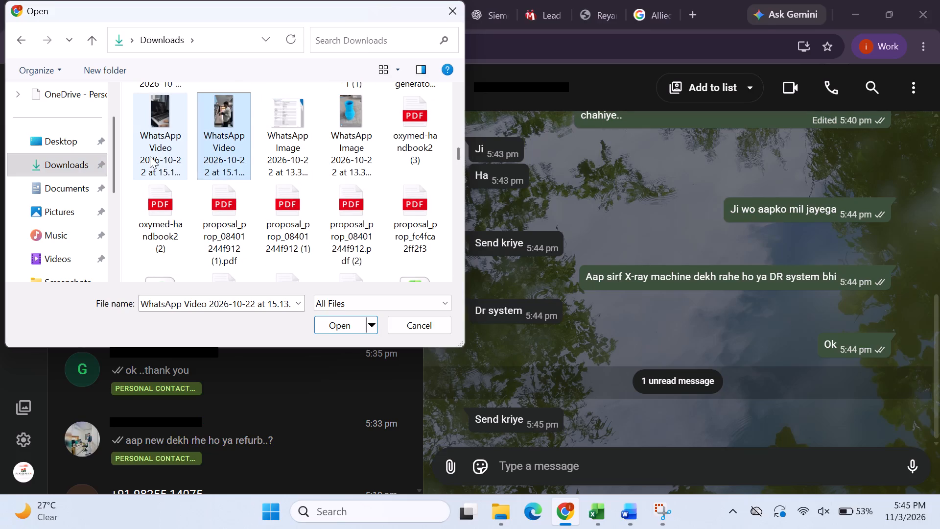
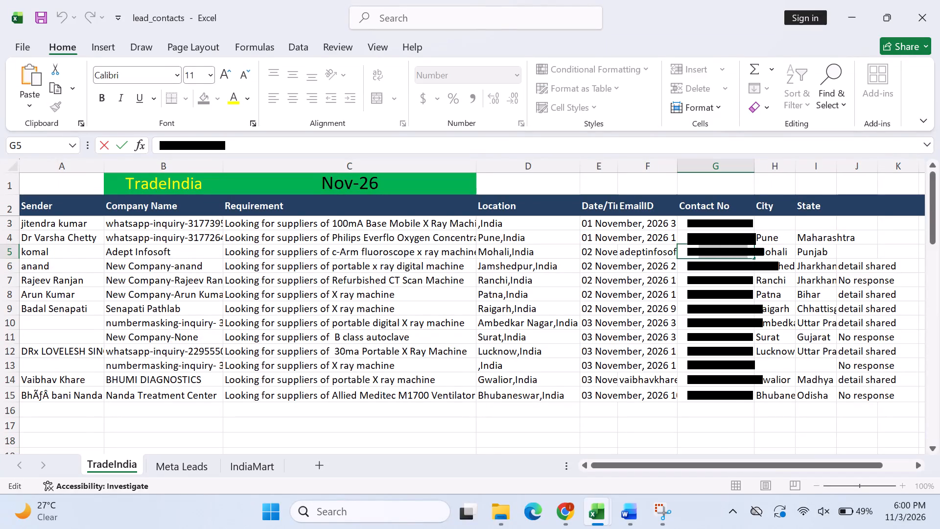
Copy the contact number of the Mohali c-Arm fluoroscope x ray machine lead from its Contact No cell in row 5.
drag(746, 251, 751, 252)
key(ctrl+c)
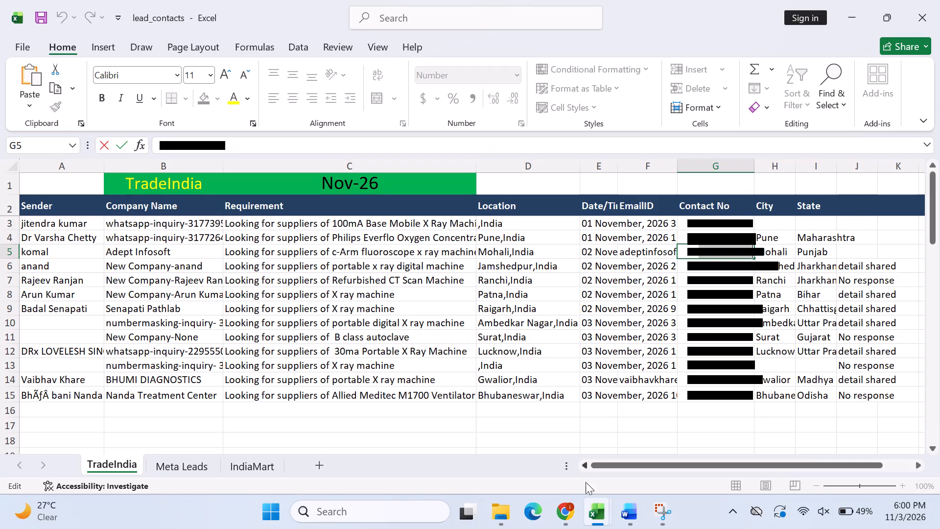
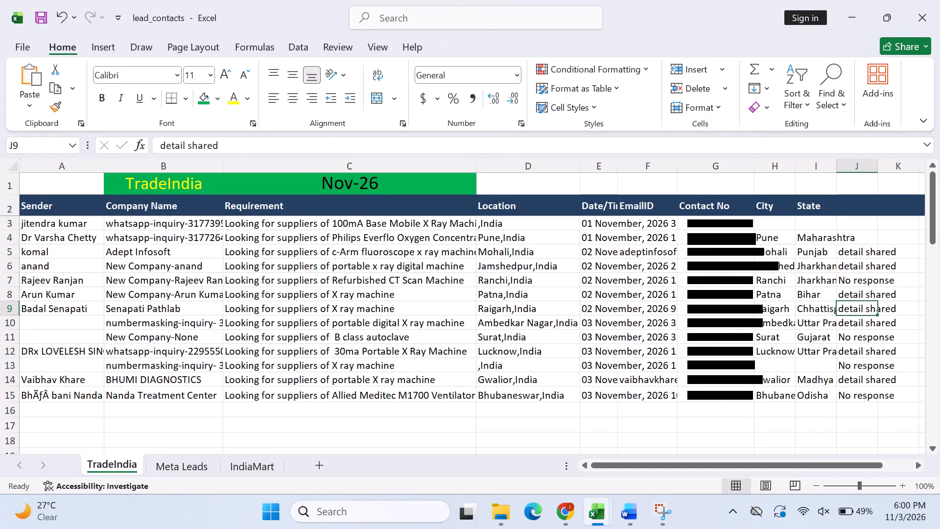
Replace the remark for the Mohali c-Arm fluoroscope x ray machine lead in J5 with "Follow up".
click(849, 254)
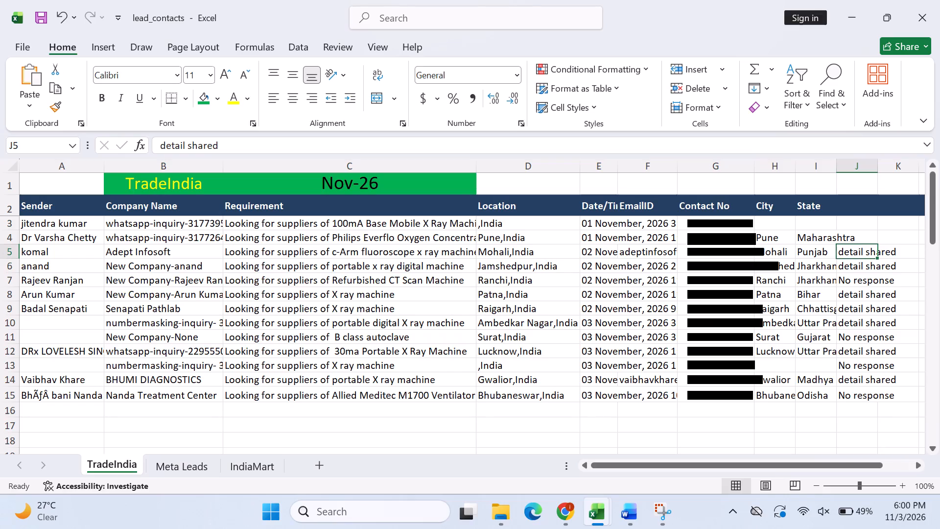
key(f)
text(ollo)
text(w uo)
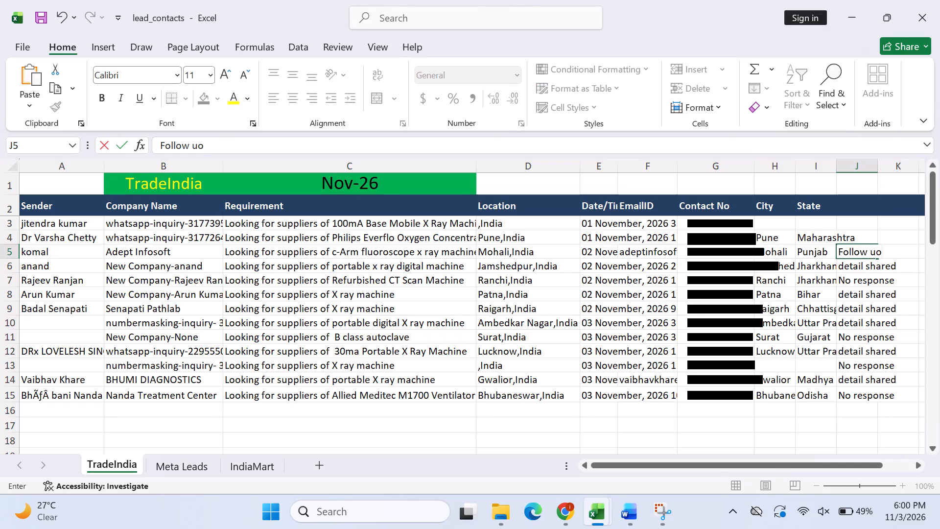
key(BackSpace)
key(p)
click(773, 322)
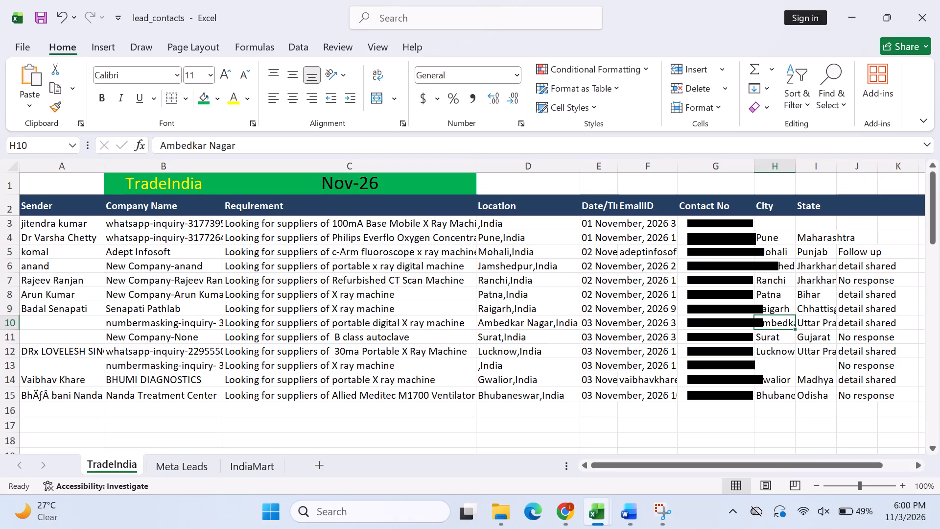
Select the contact number text in the Pune Philips Everflo Oxygen Concentrator lead's record, row 4.
click(853, 238)
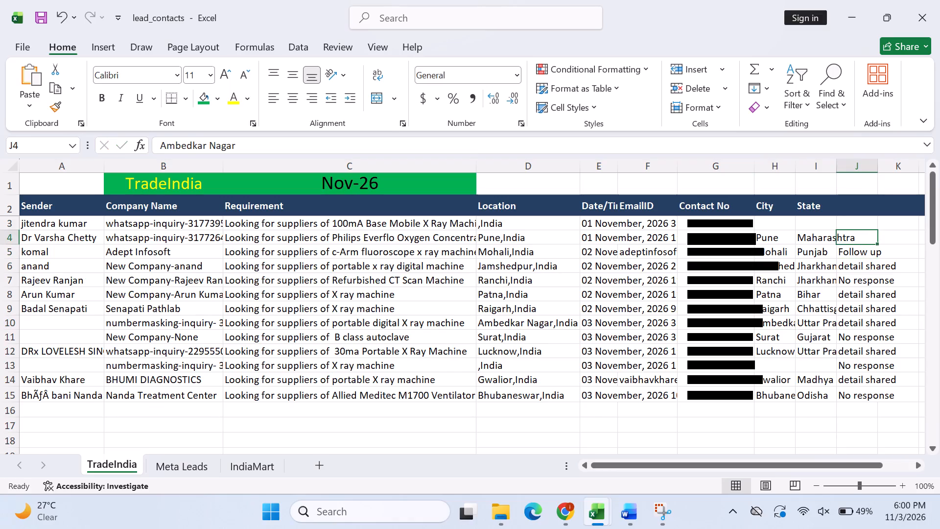
double_click(713, 243)
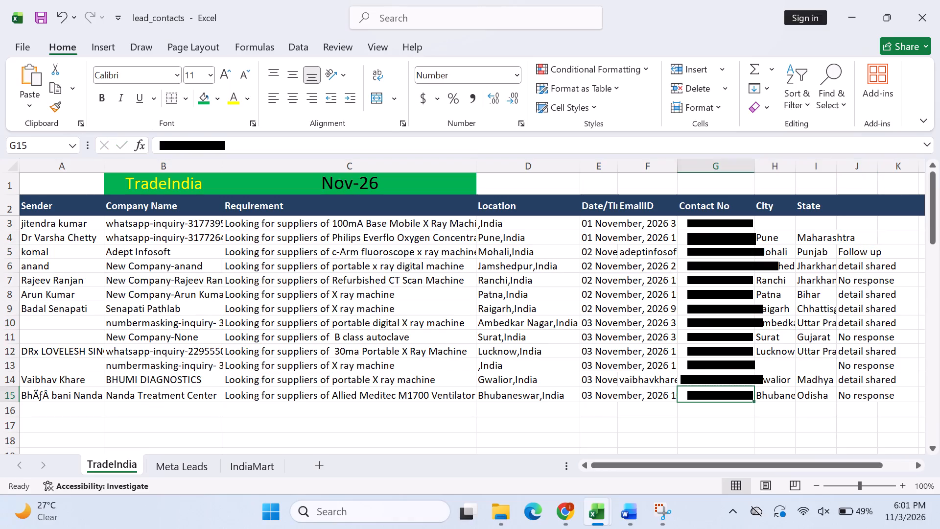
double_click(705, 238)
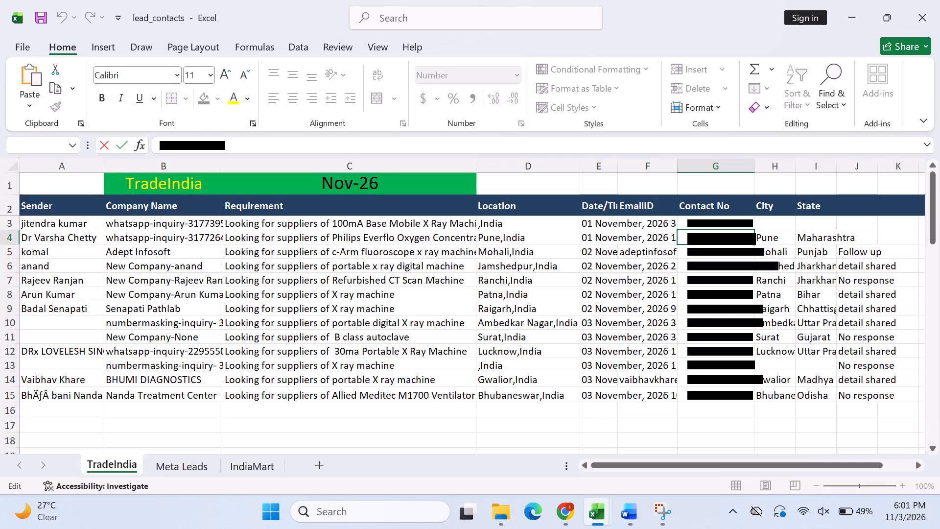
drag(698, 235, 754, 236)
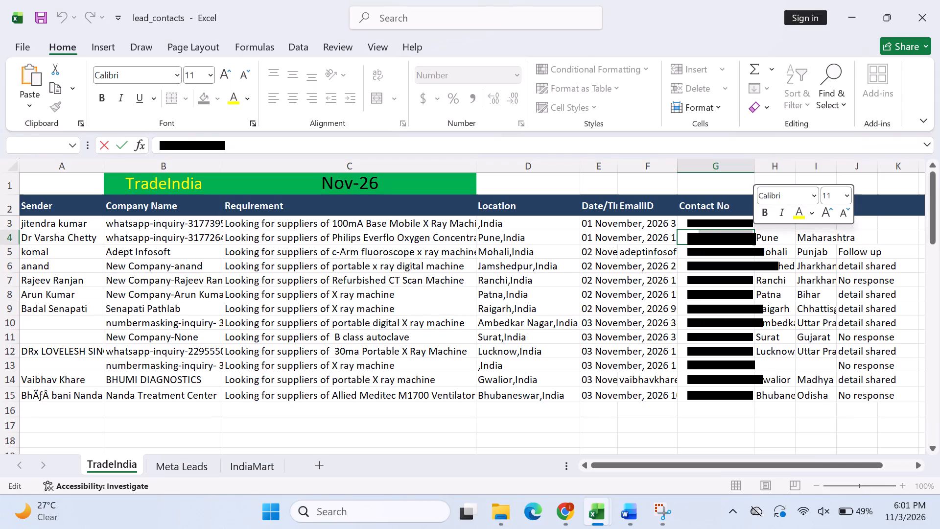
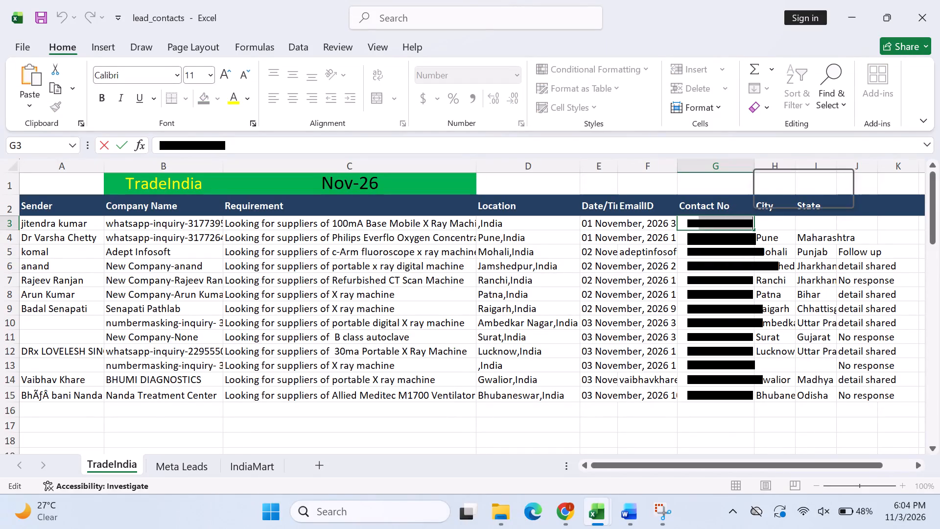
Copy the contact number from the 100mA Base Mobile X Ray Machine lead's record in row 3.
key(ctrl+c)
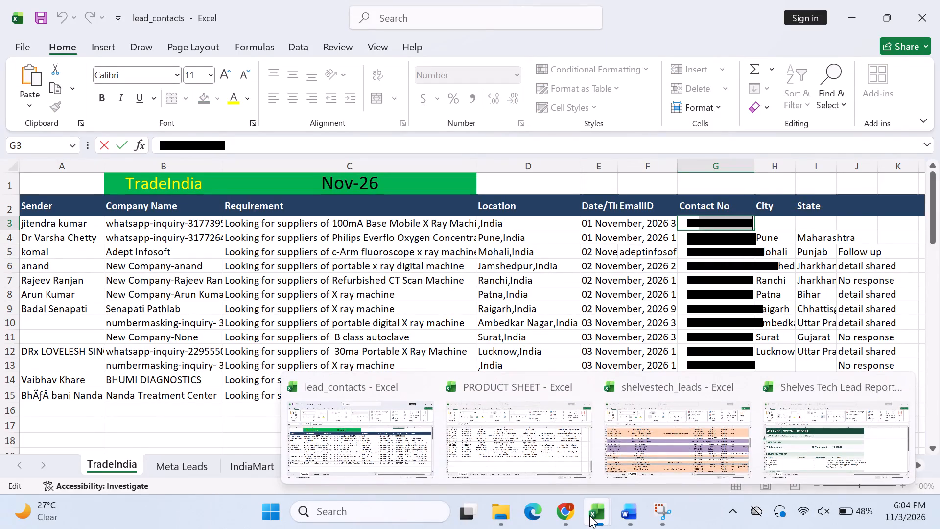
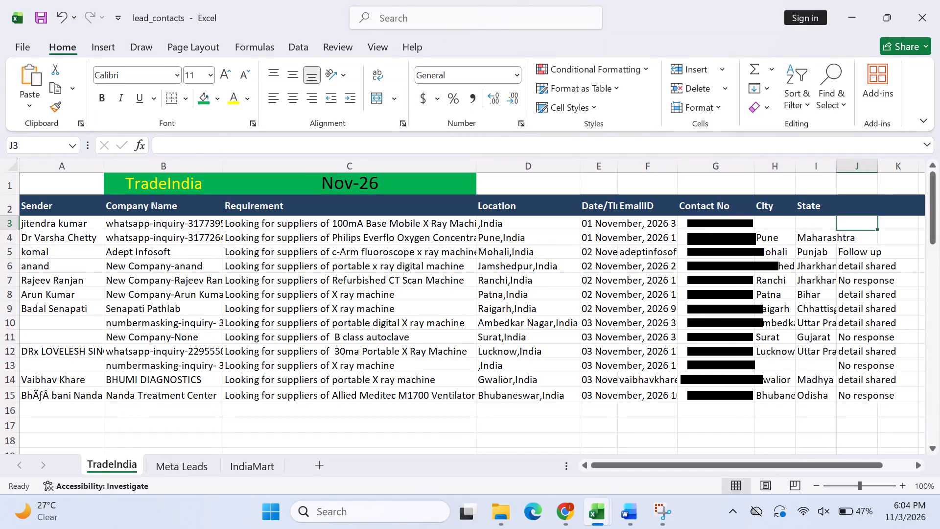
Enter the status "detail shared" beside the 100mA Base Mobile X Ray Machine lead in row 3.
text(de)
click(871, 255)
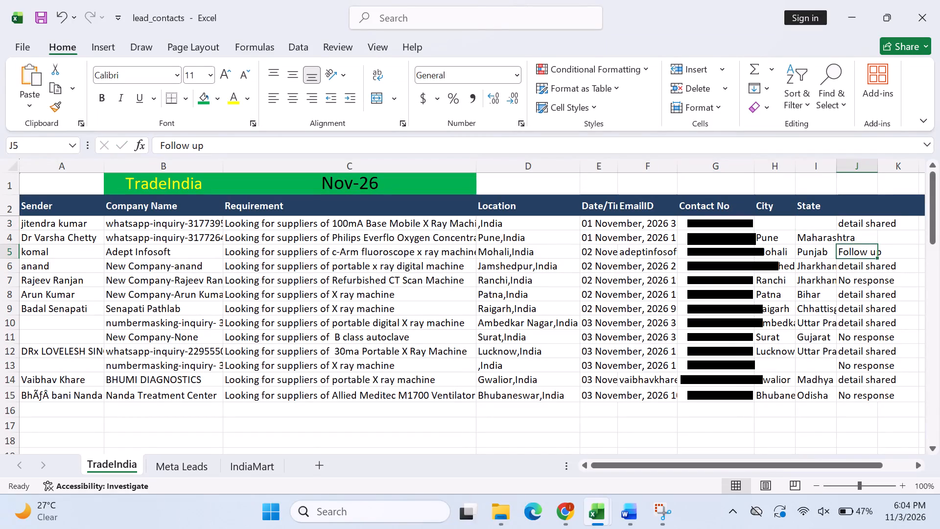
Copy the "No response" status from row 15 to the Pune Philips Everflo Oxygen Concentrator lead in row 4.
click(864, 239)
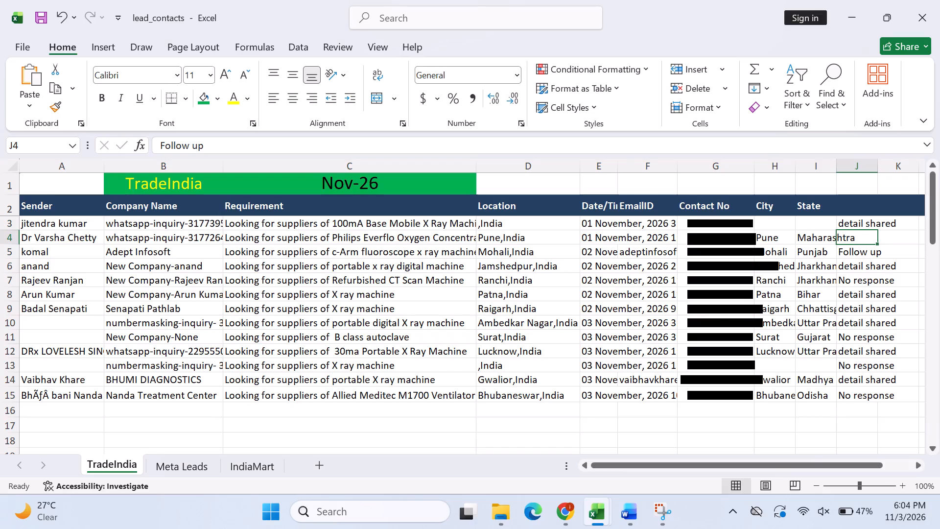
click(860, 398)
key(ctrl+c)
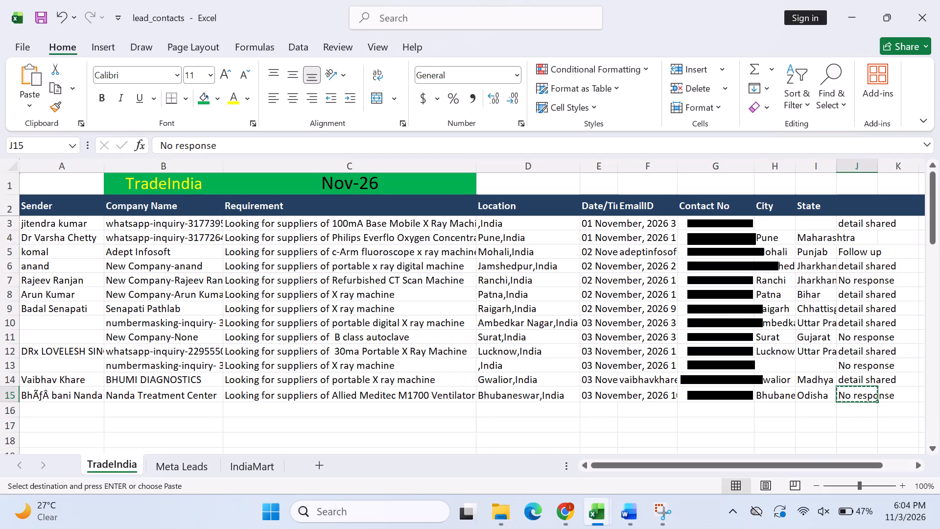
click(863, 240)
key(ctrl+v)
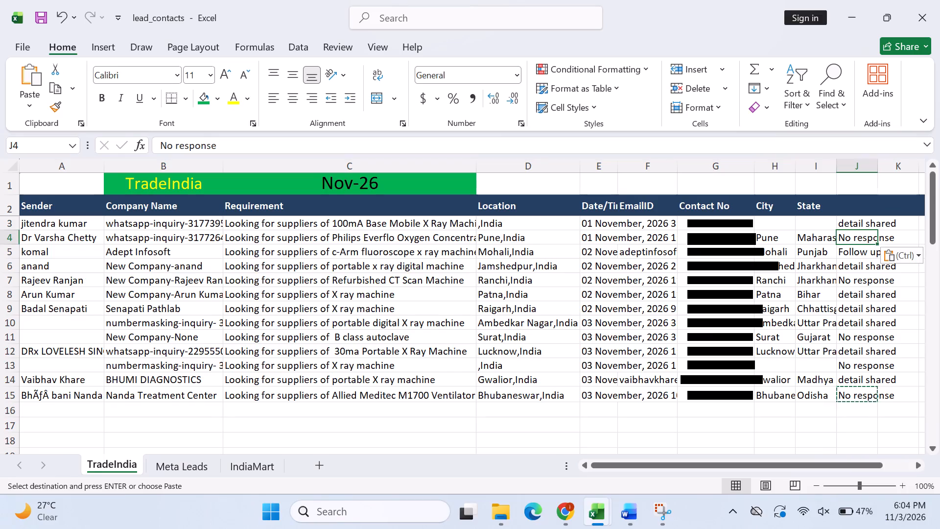
Save the lead_contacts workbook and close it.
click(722, 388)
key(ctrl+s)
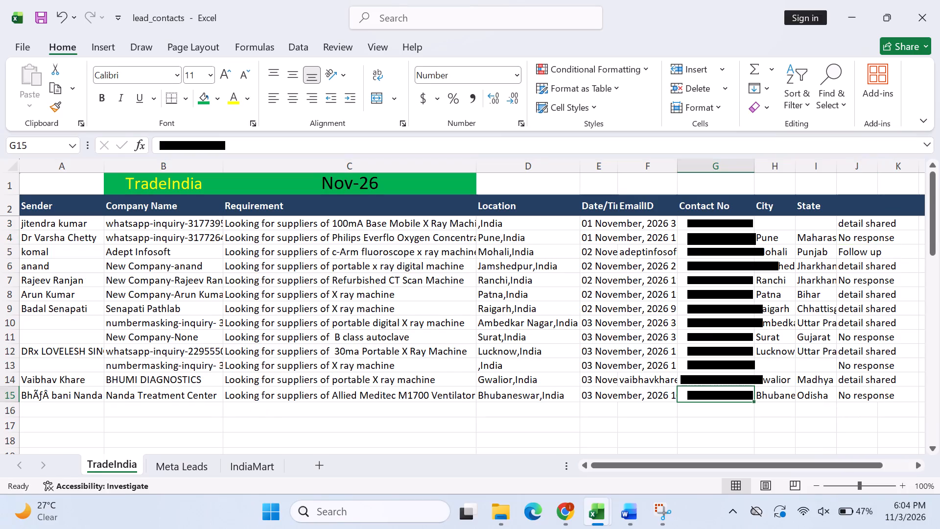
key(ctrl+s)
click(923, 19)
Close the PRODUCT SHEET workbook.
click(227, 420)
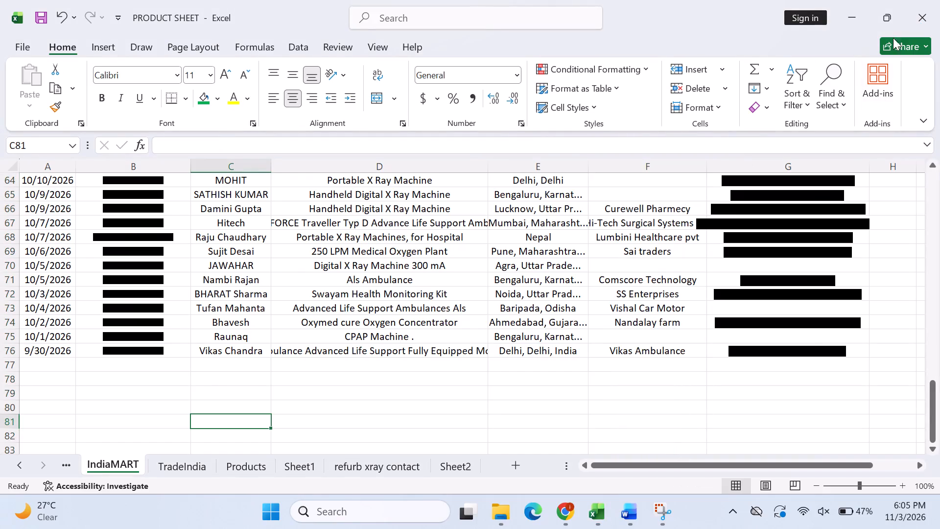
click(924, 15)
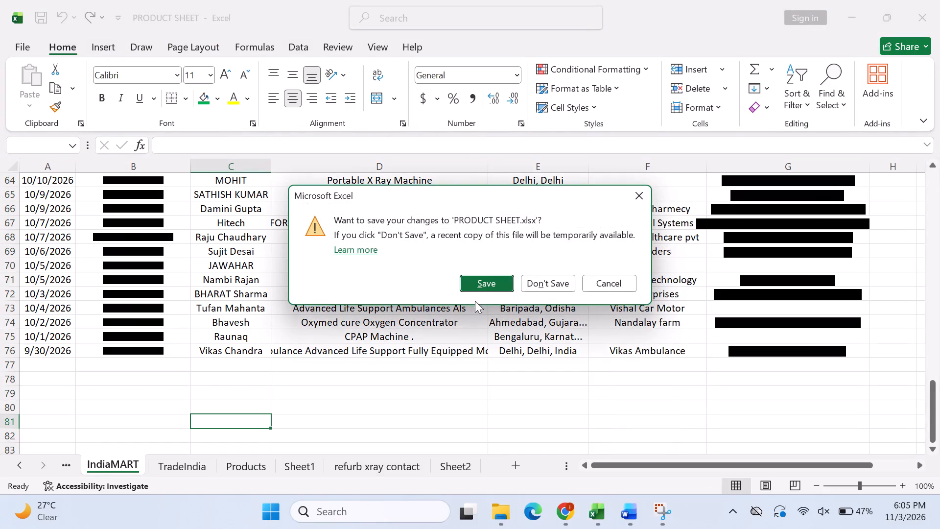
Save the changes to the PRODUCT SHEET workbook as it closes.
click(483, 283)
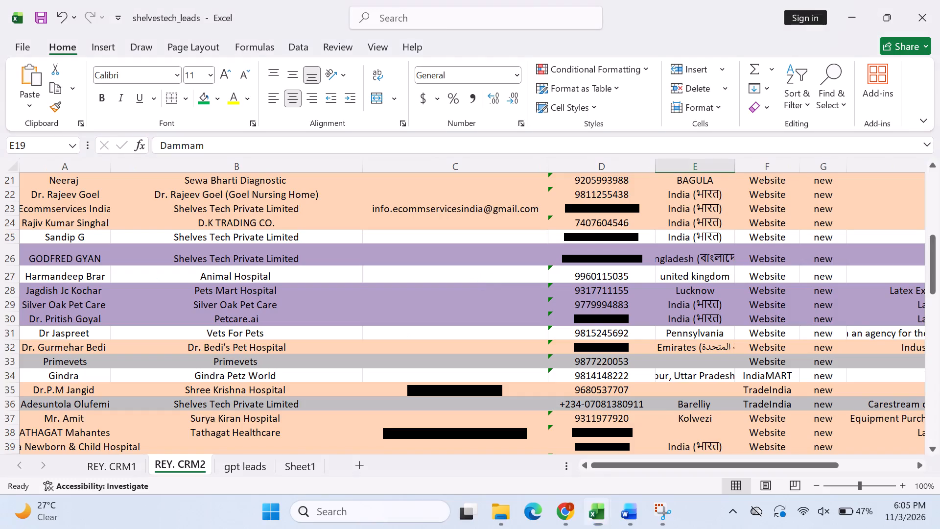
Close the shelvestech_leads workbook.
click(921, 19)
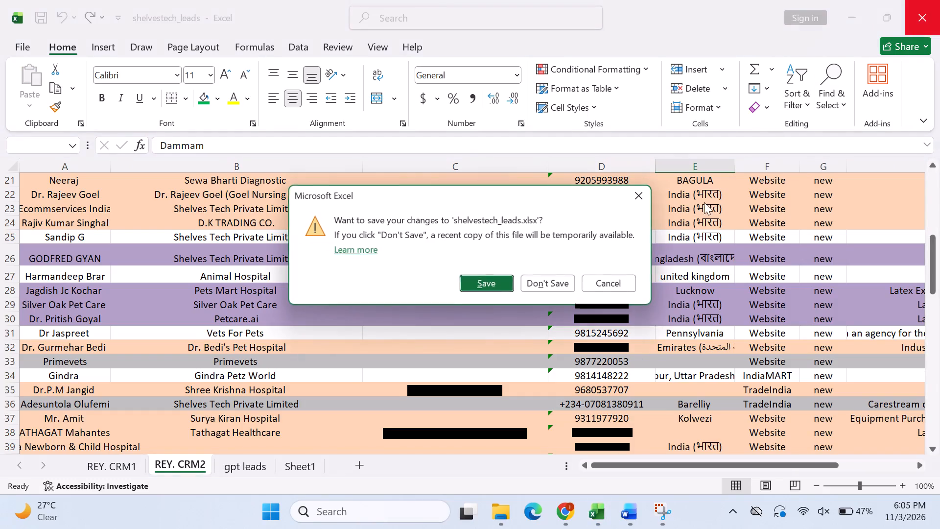
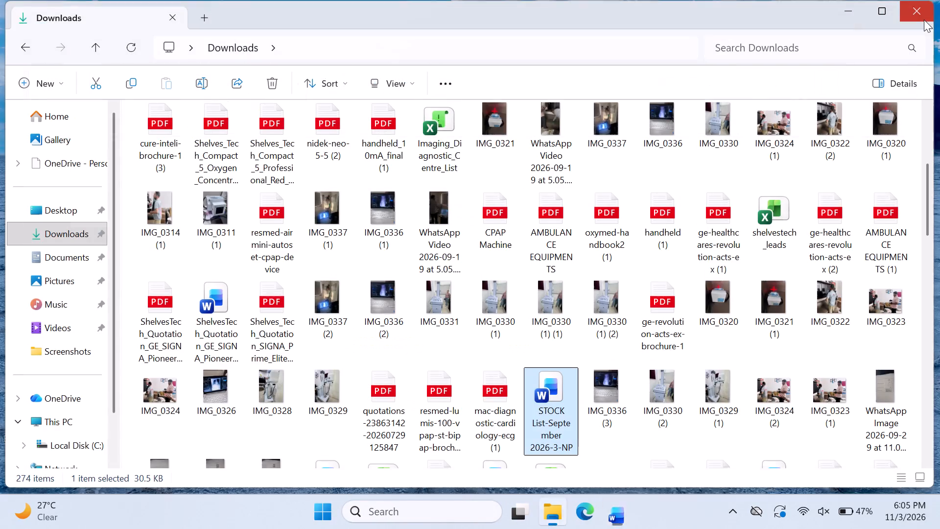
Close the Downloads folder window.
click(913, 12)
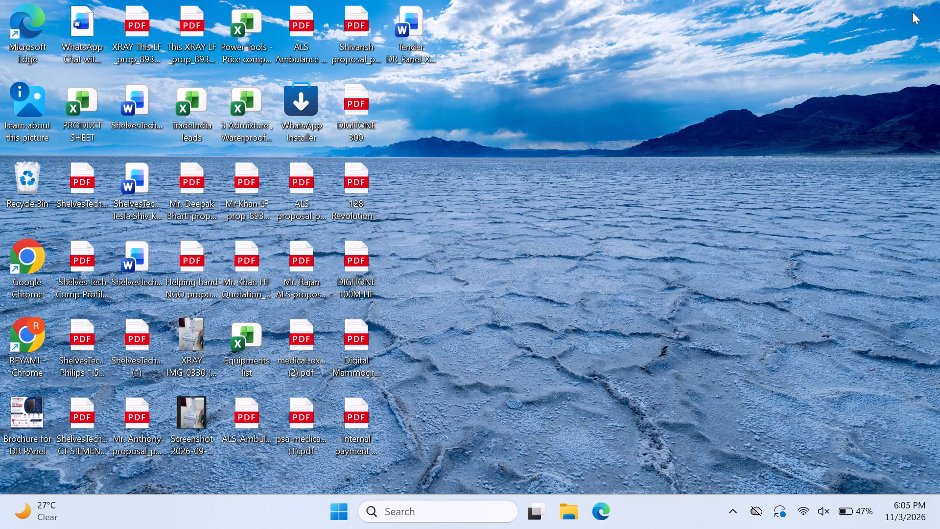
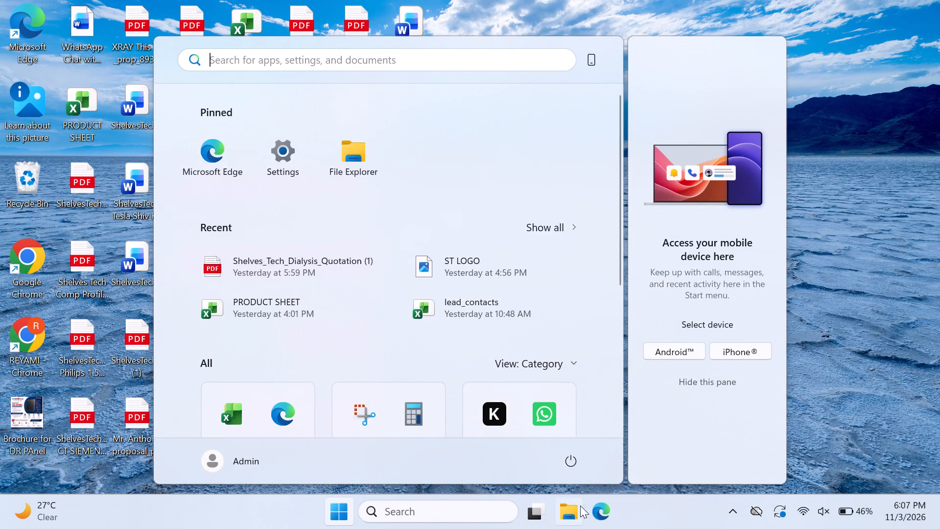
Shut down the computer.
click(568, 461)
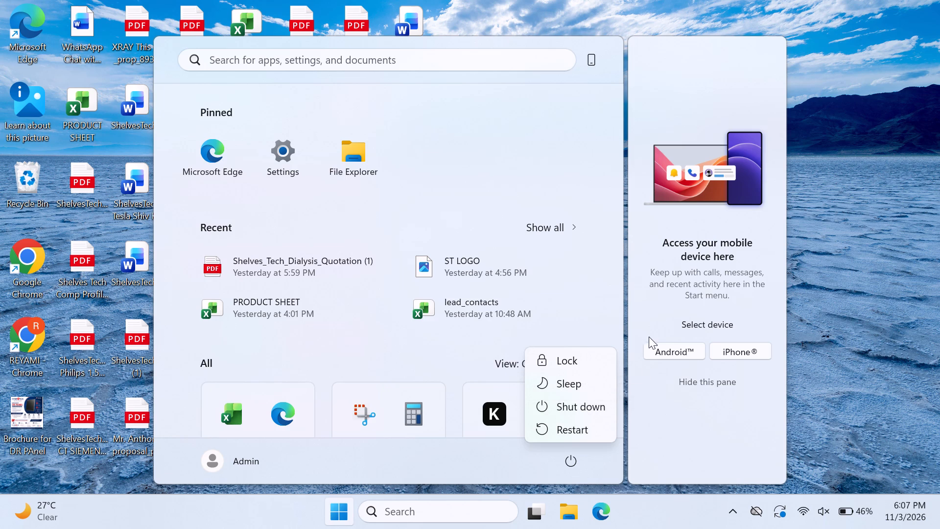
click(579, 410)
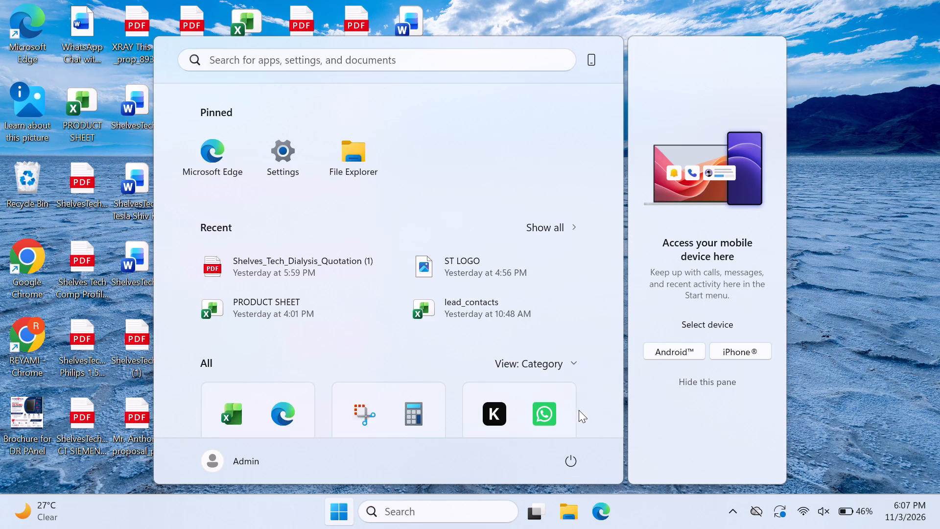